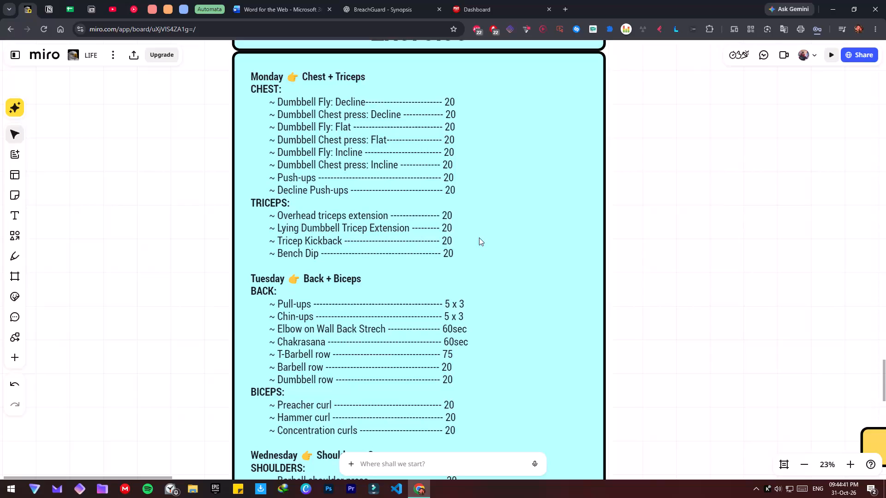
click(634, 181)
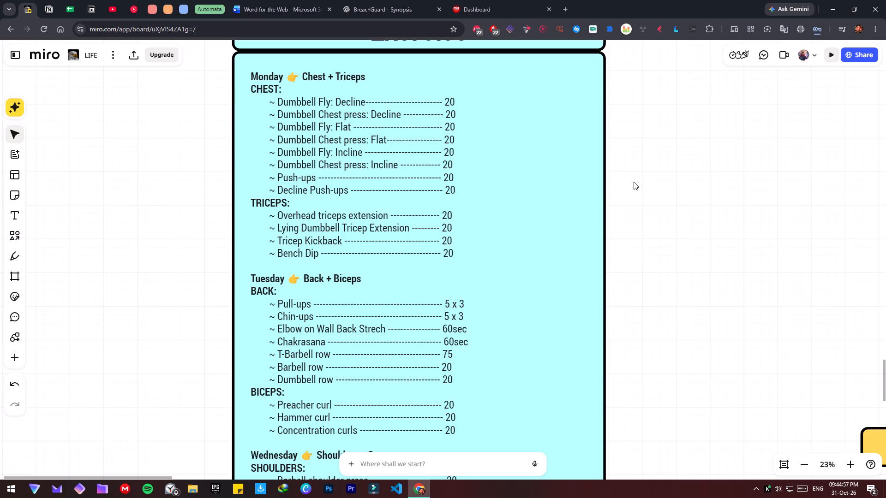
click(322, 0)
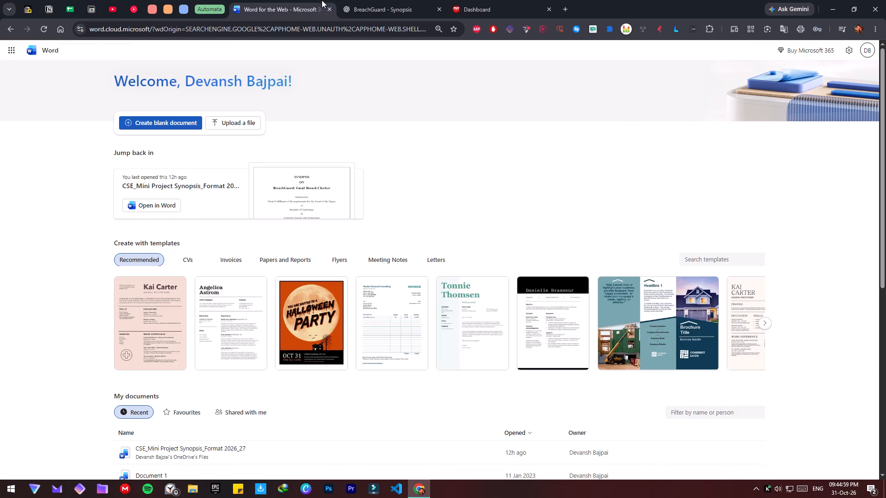
Resume the Songs playlist in YouTube Music and lower the volume to 20%.
click(137, 0)
key(space)
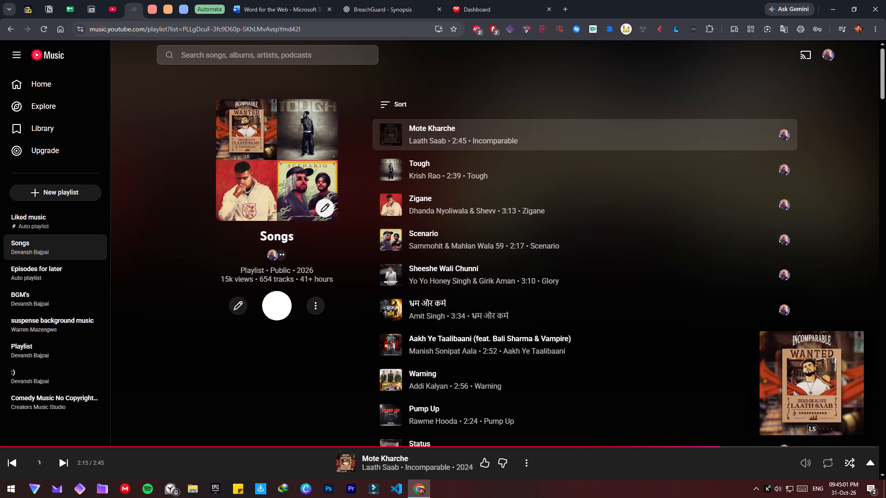
key(F1)
key(F1)
key(F1)
key(F1)
key(F1)
key(F1)
key(F1)
key(F1)
key(F1)
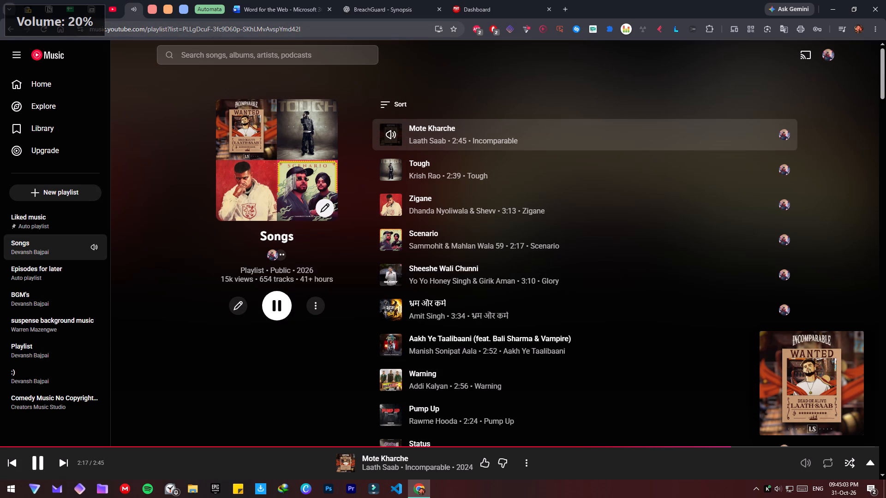
Open the recent document CSE_Mini Project Synopsis_Format 2026_27 from the Word home page.
click(364, 0)
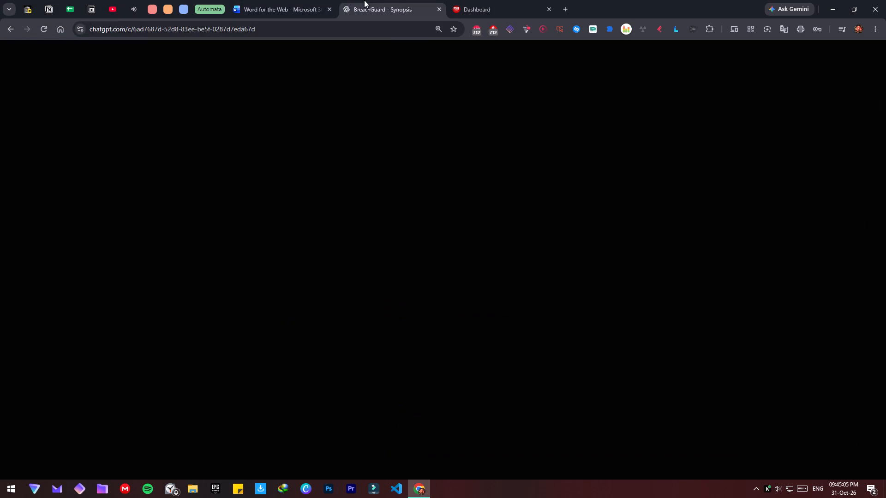
click(314, 0)
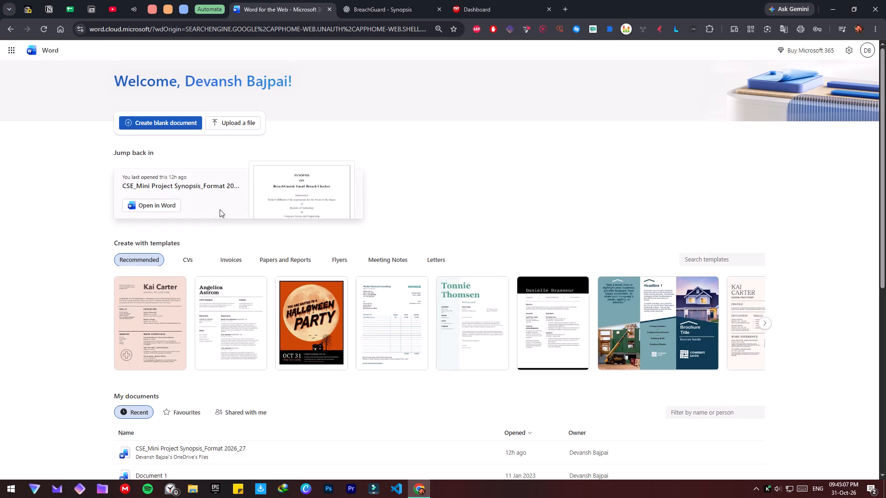
click(220, 209)
click(299, 199)
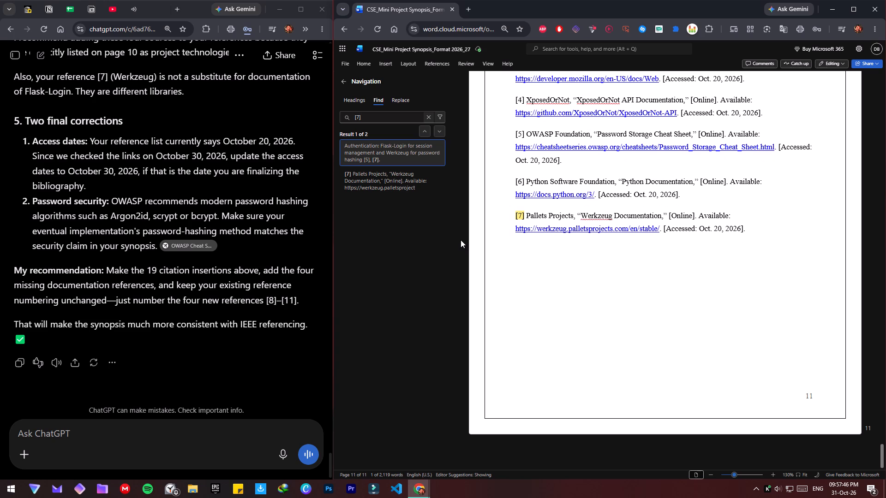
scroll(667, 251, up, 5)
scroll(749, 162, down, 2)
scroll(721, 182, up, 2)
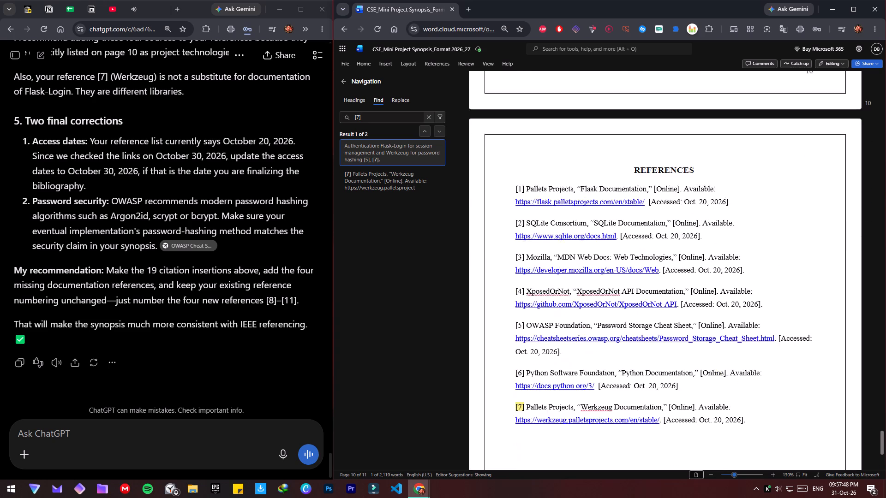
scroll(721, 182, up, 6)
scroll(688, 190, down, 3)
scroll(688, 190, up, 9)
scroll(688, 190, down, 3)
scroll(688, 192, up, 1)
scroll(688, 192, down, 4)
scroll(687, 192, up, 15)
scroll(684, 194, up, 6)
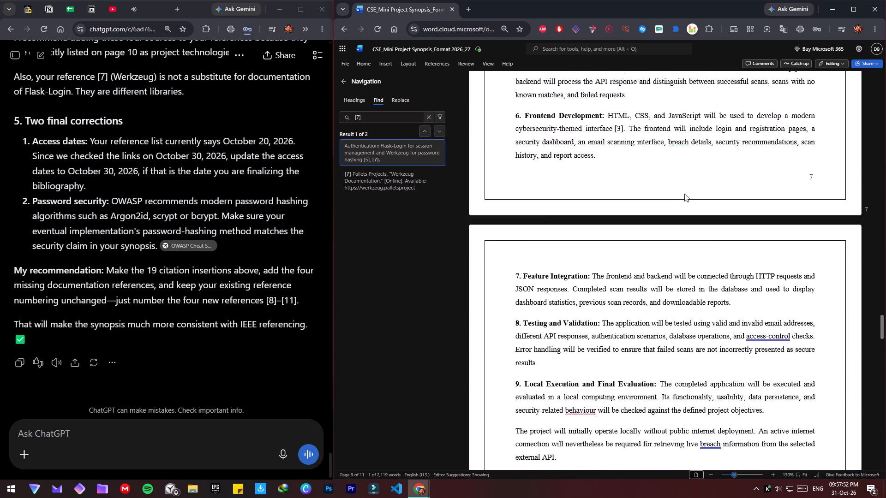
scroll(684, 194, up, 11)
scroll(683, 194, down, 1)
scroll(683, 194, up, 20)
scroll(683, 194, up, 7)
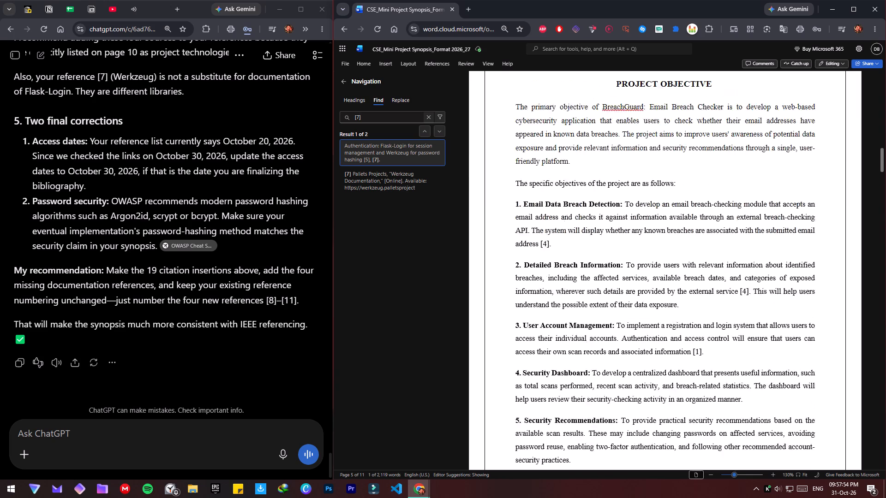
scroll(682, 195, up, 11)
scroll(682, 195, down, 1)
scroll(682, 195, up, 4)
Export the synopsis as a PDF and start its download.
click(344, 61)
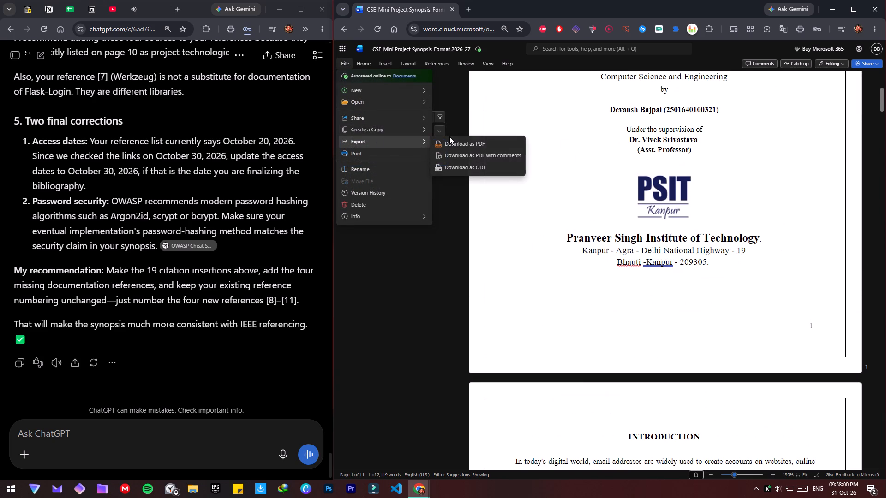
click(454, 141)
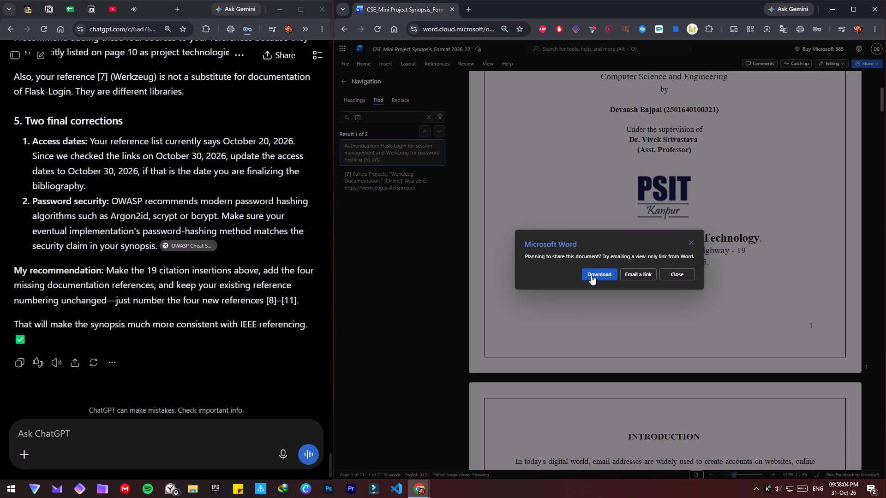
click(596, 273)
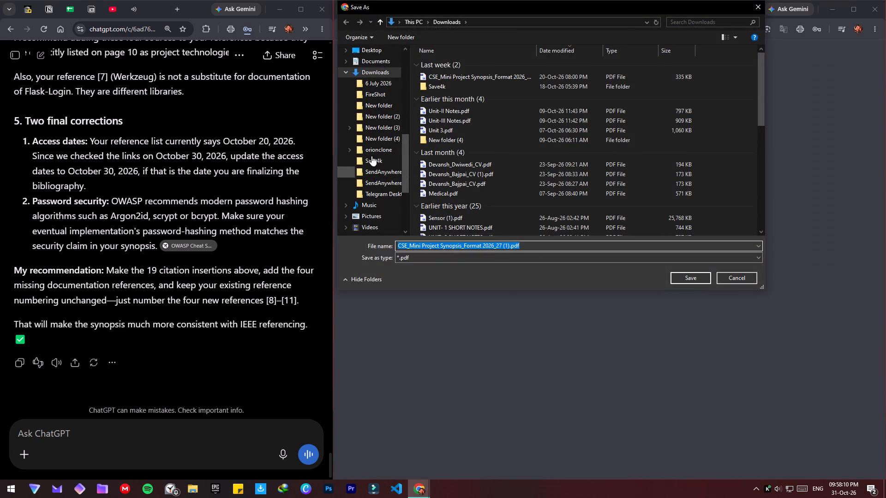
Set the PDF's save location to the Mini Project folder under Studies, College, Semester 3 on Local Disk (E:).
scroll(368, 134, down, 2)
click(371, 194)
click(372, 211)
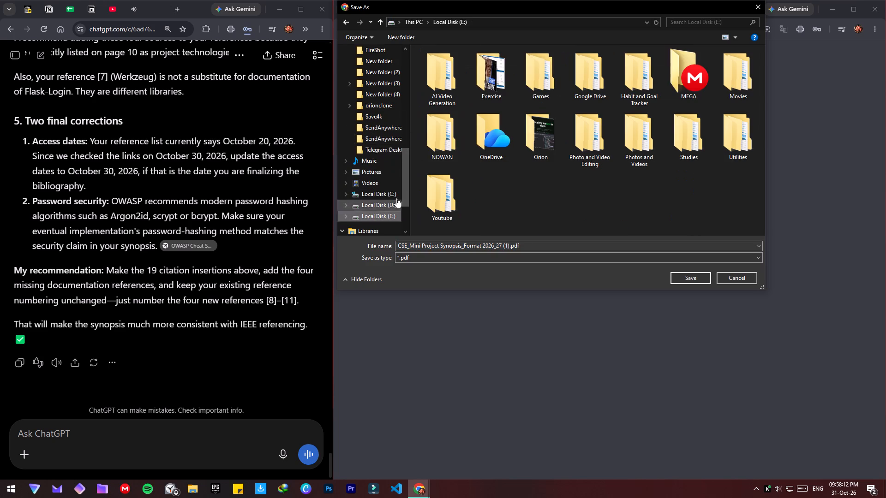
double_click(734, 141)
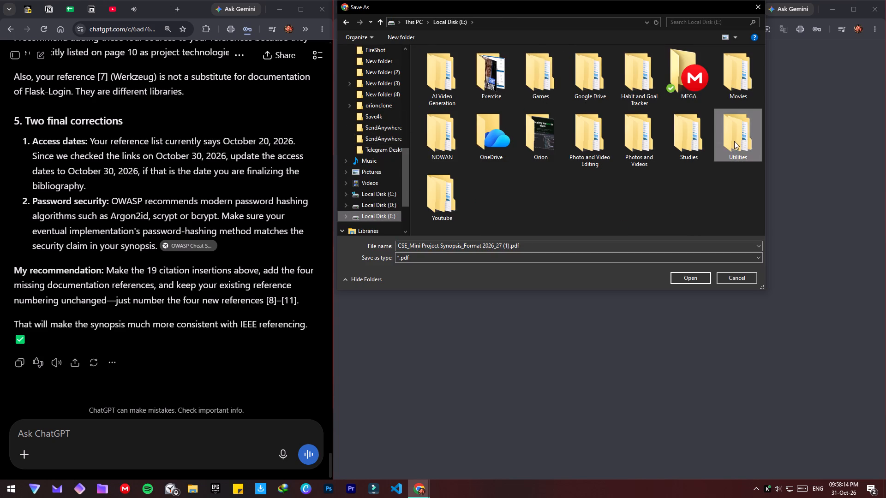
click(453, 17)
click(453, 19)
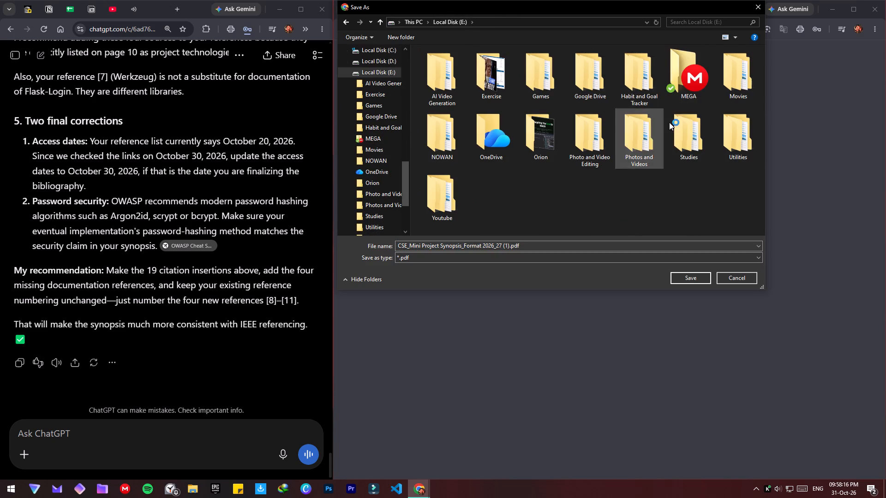
double_click(669, 122)
double_click(696, 91)
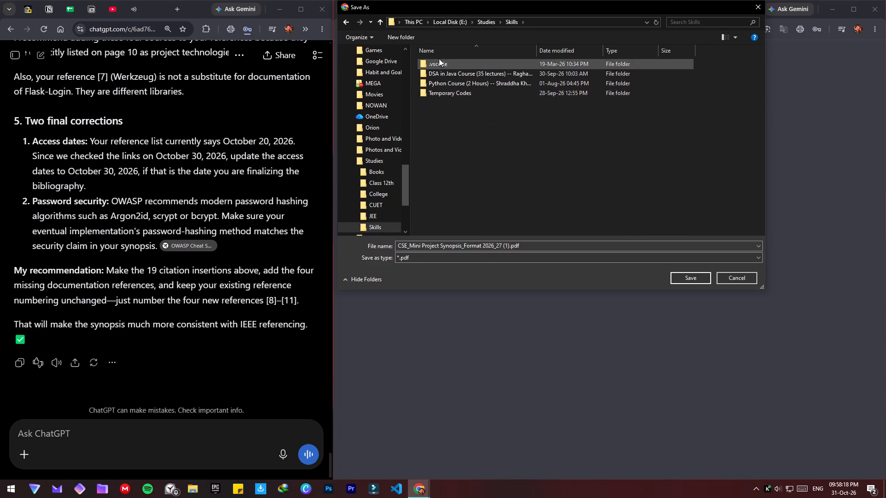
click(482, 20)
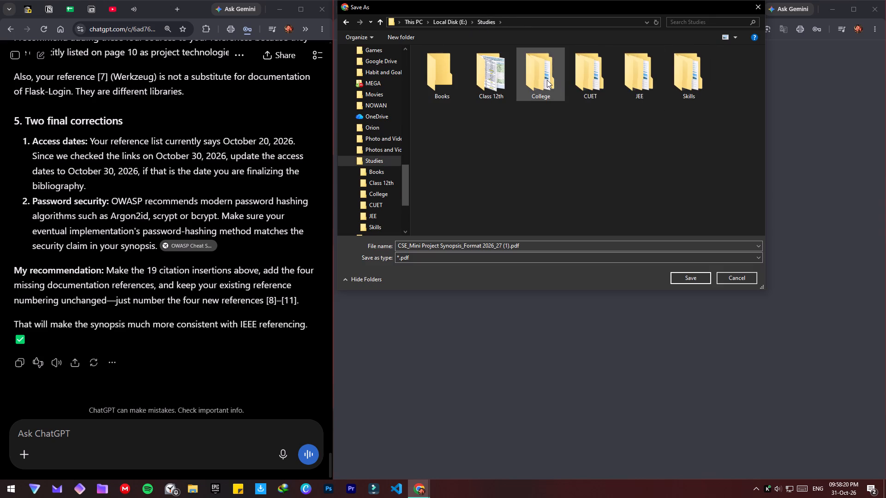
double_click(547, 79)
double_click(489, 59)
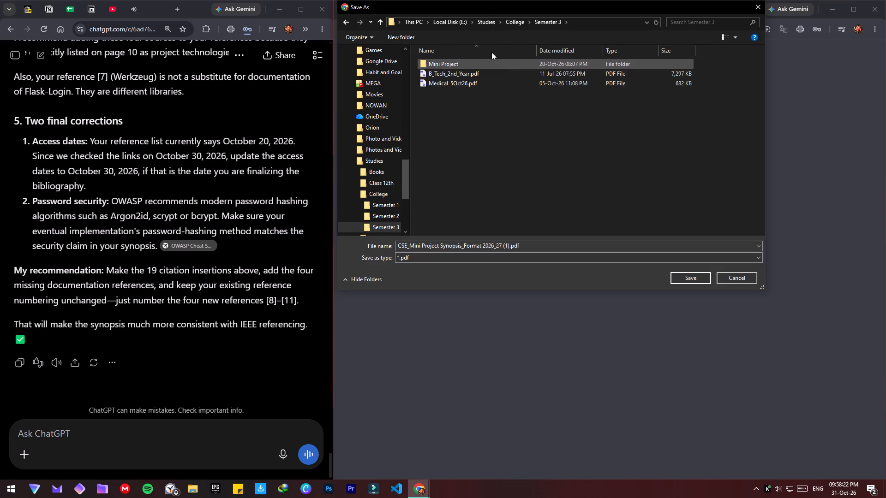
double_click(449, 59)
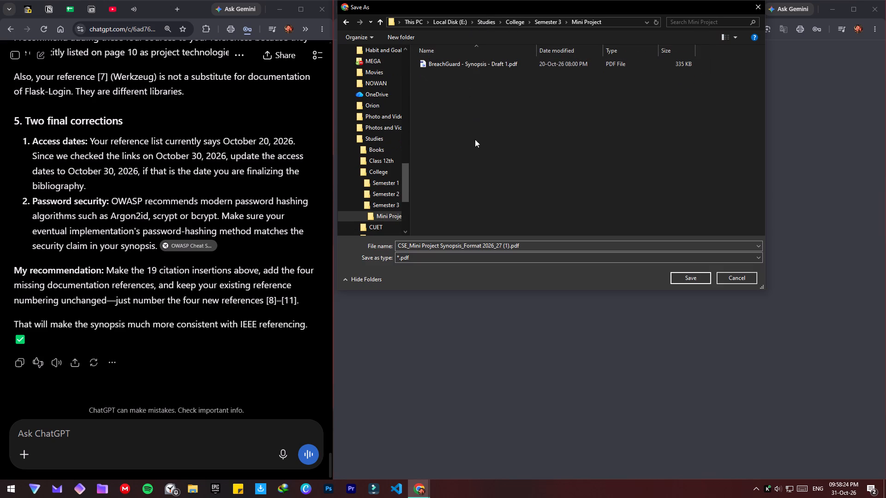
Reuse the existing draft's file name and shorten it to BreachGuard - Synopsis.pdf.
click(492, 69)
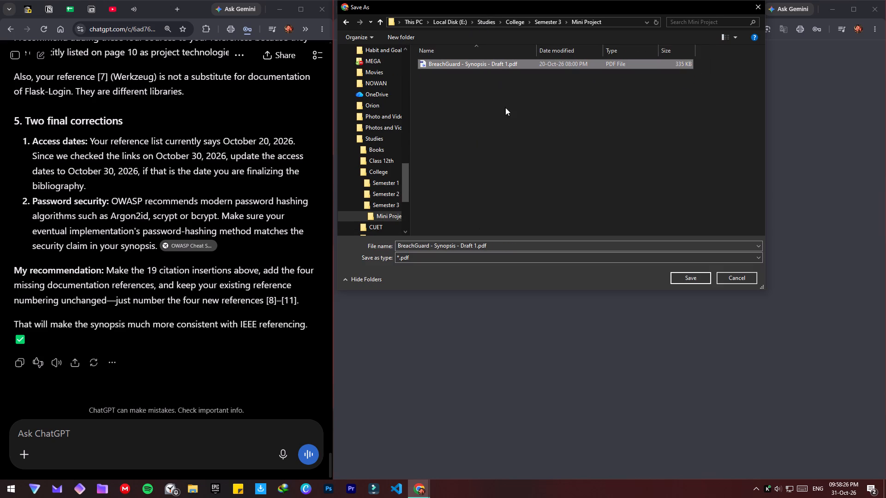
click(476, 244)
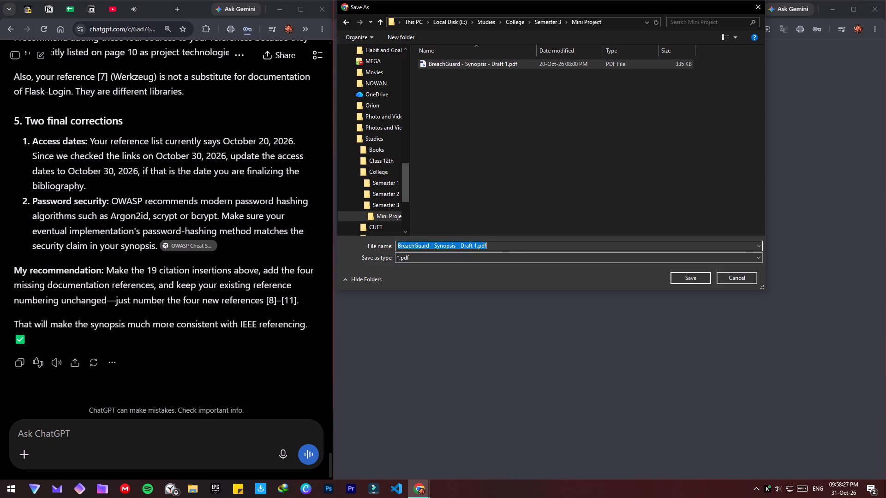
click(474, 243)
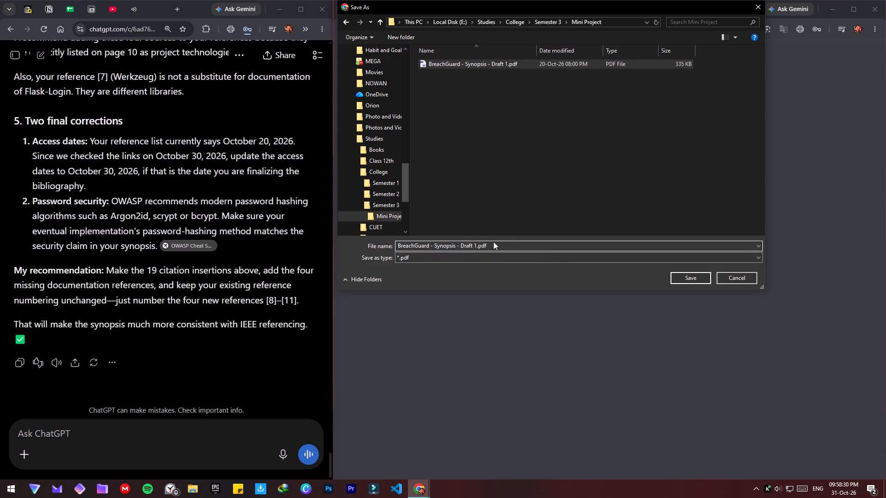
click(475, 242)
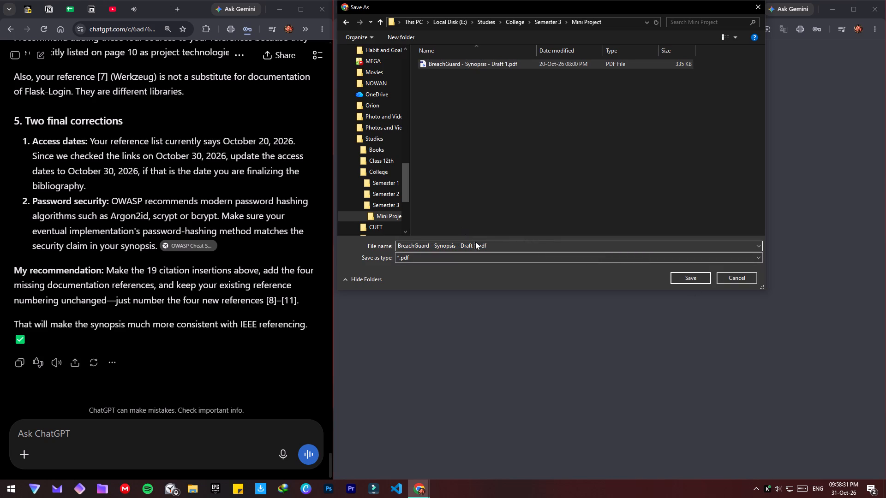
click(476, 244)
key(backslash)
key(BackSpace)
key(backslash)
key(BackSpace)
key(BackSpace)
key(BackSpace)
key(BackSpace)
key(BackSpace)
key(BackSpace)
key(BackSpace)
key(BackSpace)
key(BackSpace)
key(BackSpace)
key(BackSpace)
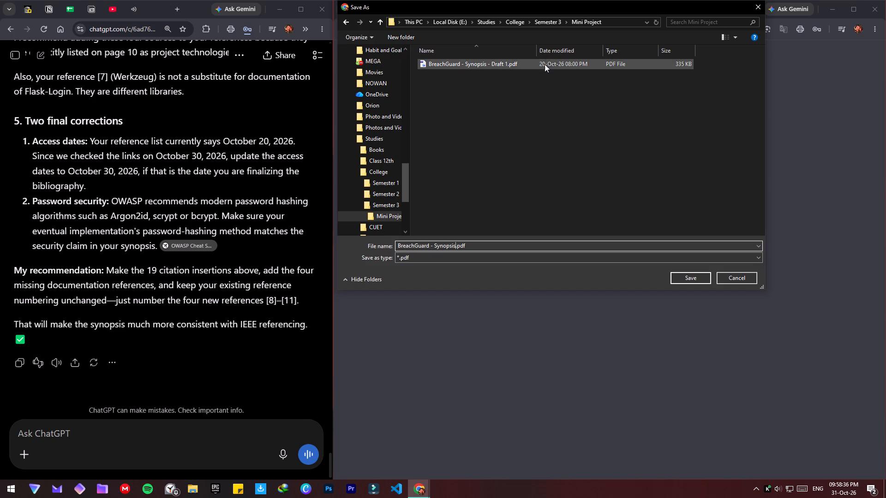
Delete the existing BreachGuard - Synopsis - Draft 1.pdf from the Mini Project folder.
click(545, 64)
key(Delete)
Name the file BreachGuard - Synopsis.pdf and save it in the Mini Project folder.
click(477, 246)
click(477, 246)
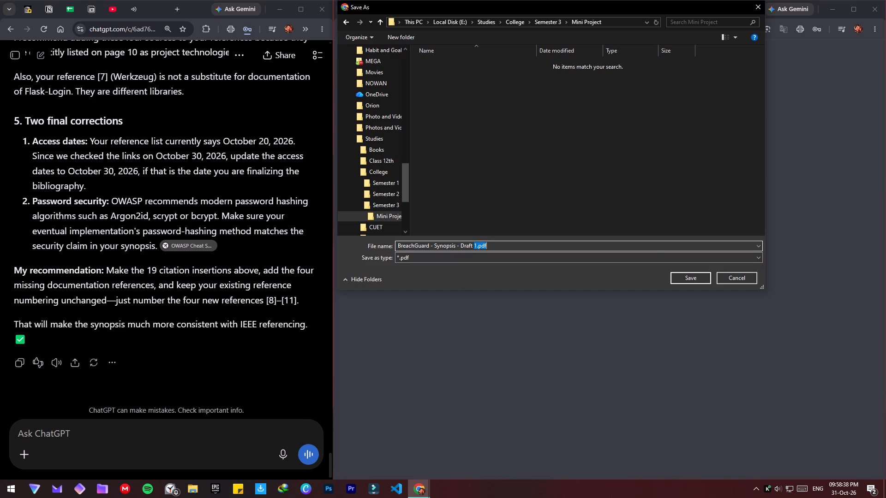
key(Left)
key(Right)
key(BackSpace)
key(BackSpace)
key(BackSpace)
key(BackSpace)
key(BackSpace)
key(BackSpace)
key(BackSpace)
key(BackSpace)
key(BackSpace)
key(BackSpace)
click(694, 279)
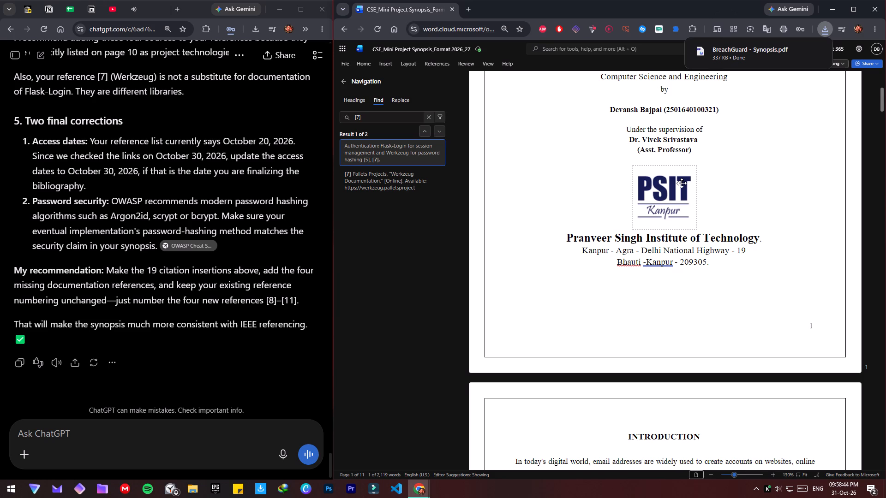
Open the downloaded BreachGuard - Synopsis.pdf and look over its first pages.
click(714, 54)
scroll(699, 217, down, 6)
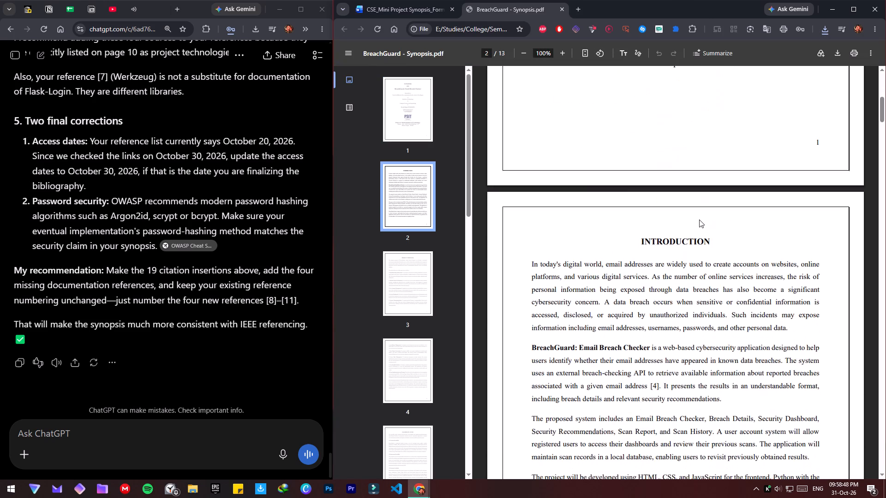
scroll(699, 219, down, 8)
scroll(677, 208, up, 10)
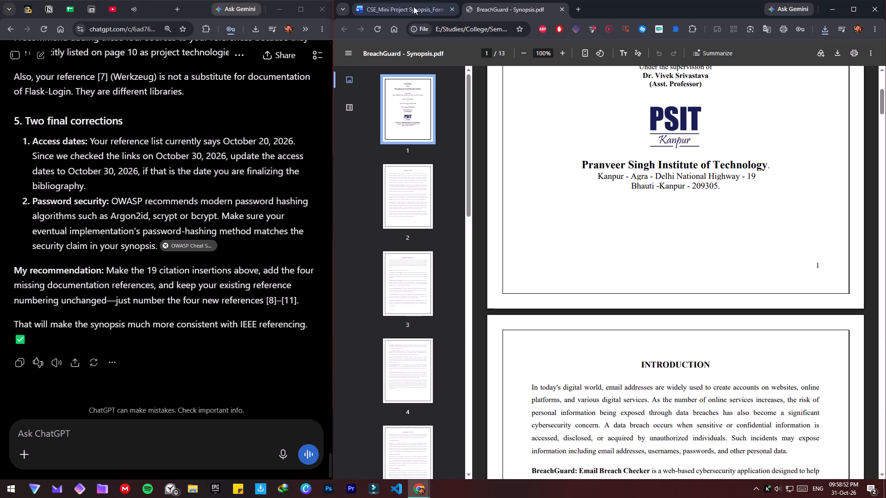
drag(423, 7, 405, 24)
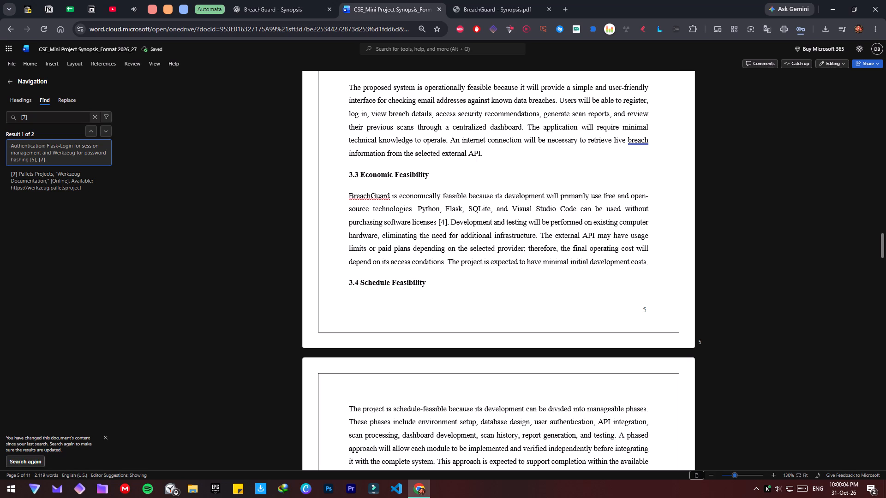
Recheck pages 5 to 7 of the existing PDF around the blank page for comparison with the edited Word synopsis.
click(501, 0)
scroll(472, 154, up, 4)
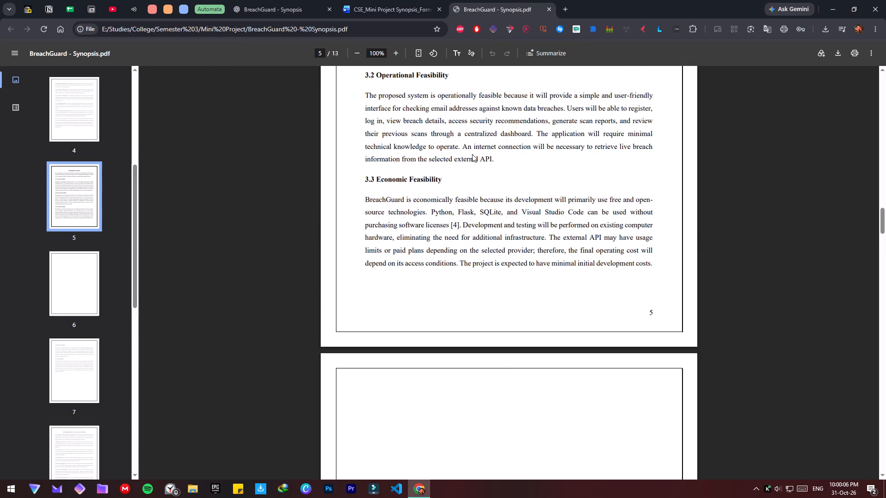
scroll(472, 154, down, 11)
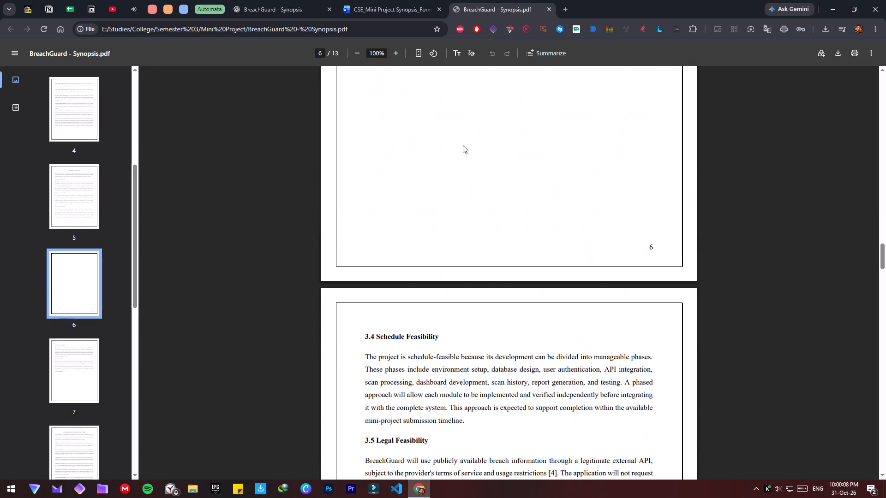
scroll(431, 115, up, 3)
Export the Word synopsis as a PDF, replacing BreachGuard - Synopsis.pdf in the Mini Project folder, and close the leftover Untitled tab.
click(390, 1)
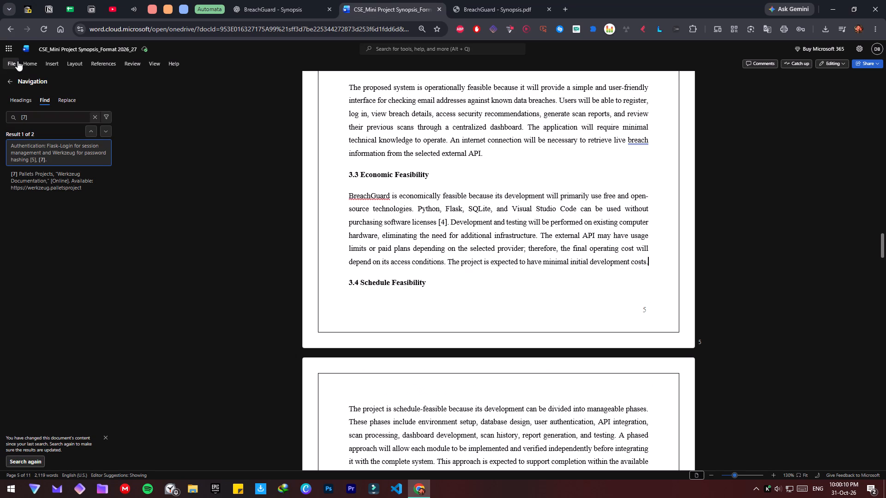
click(16, 61)
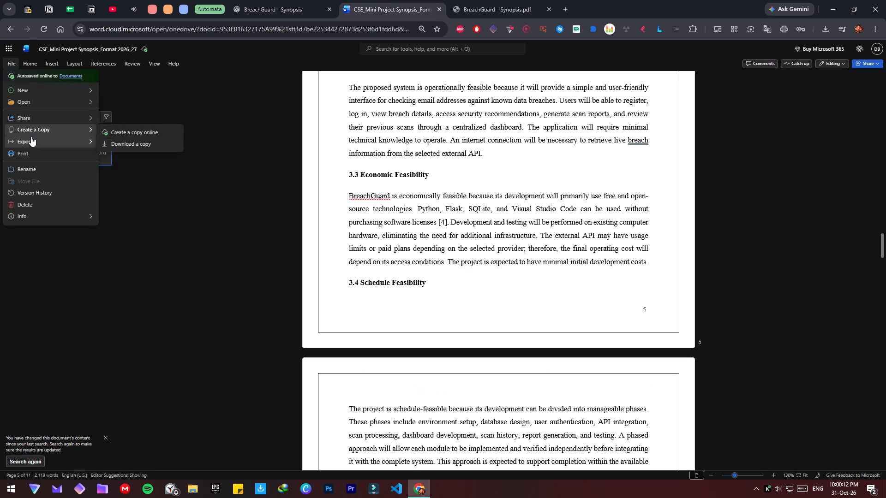
click(117, 146)
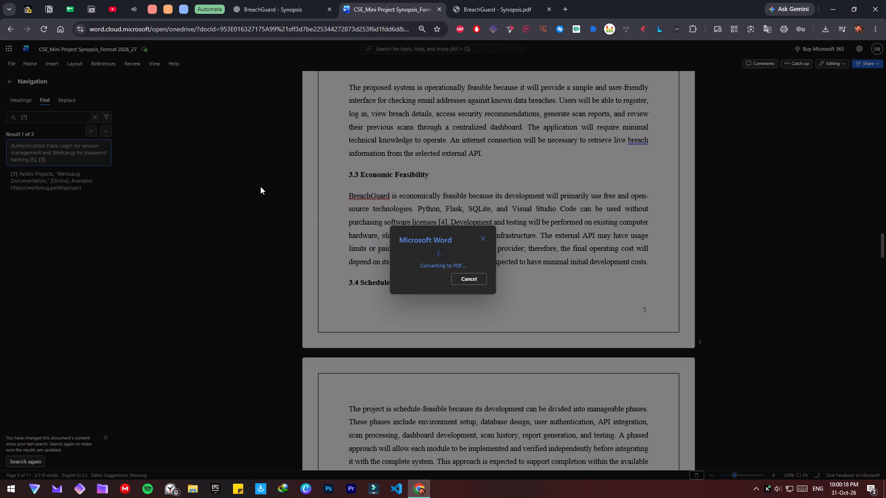
click(443, 277)
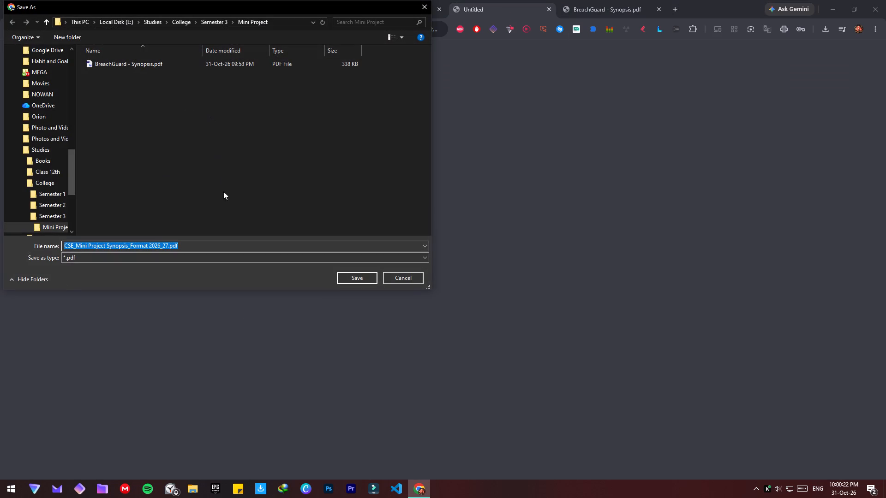
click(170, 65)
click(346, 281)
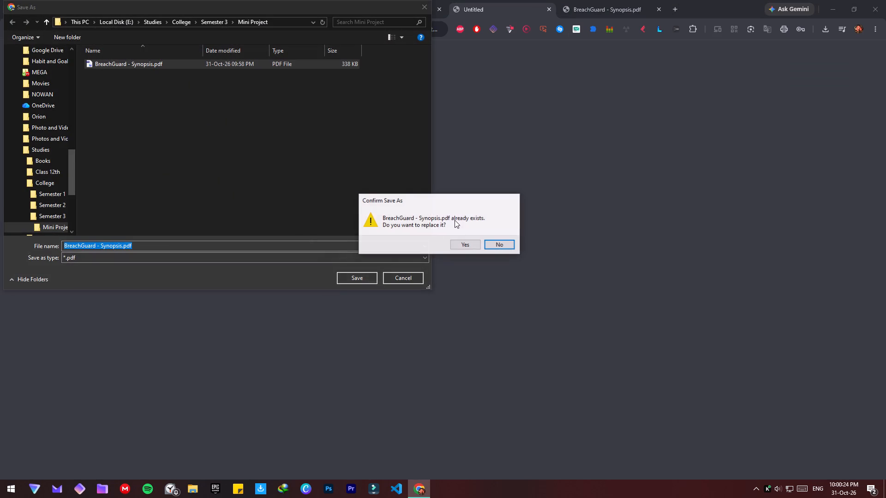
click(463, 244)
middle_click(541, 0)
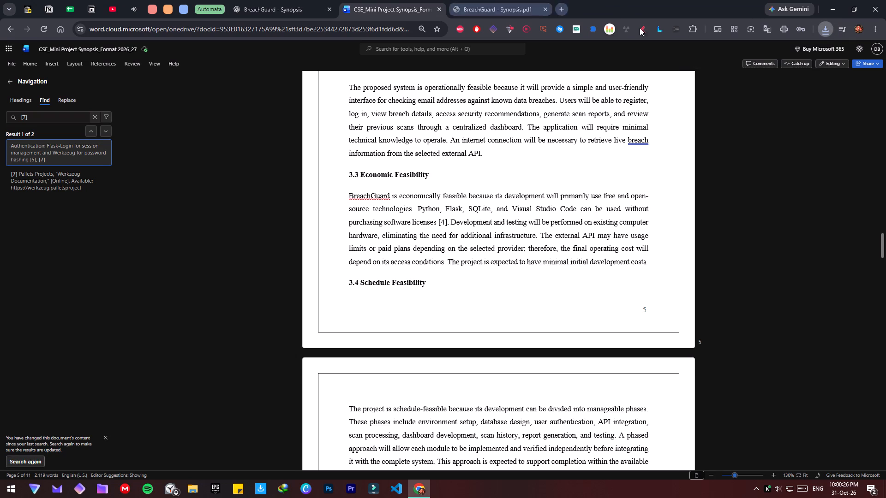
Open the newly exported BreachGuard - Synopsis.pdf and check its pages up to the 3.4 Schedule Feasibility heading and the following page.
click(826, 29)
drag(732, 74, 608, 0)
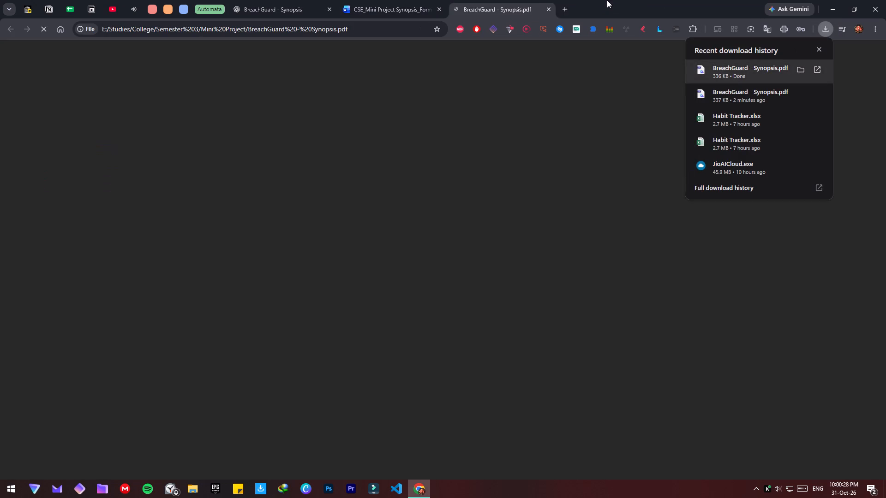
click(419, 169)
scroll(462, 199, down, 11)
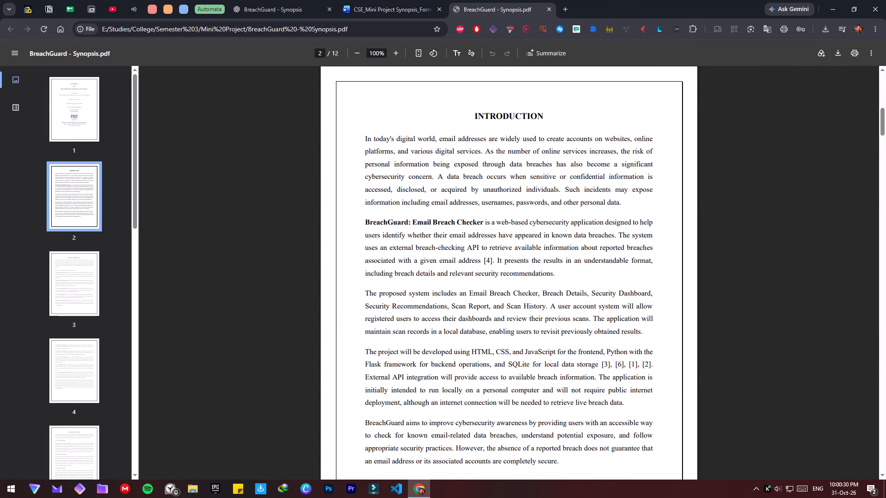
scroll(466, 209, down, 9)
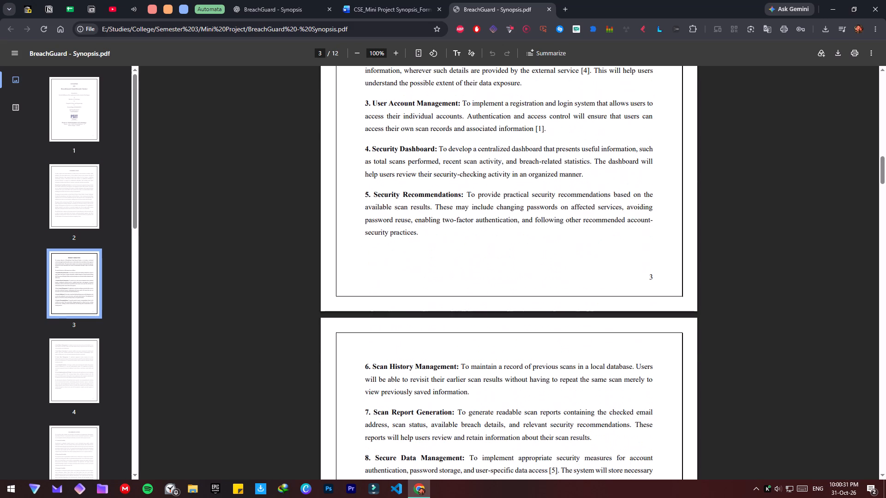
scroll(466, 209, down, 9)
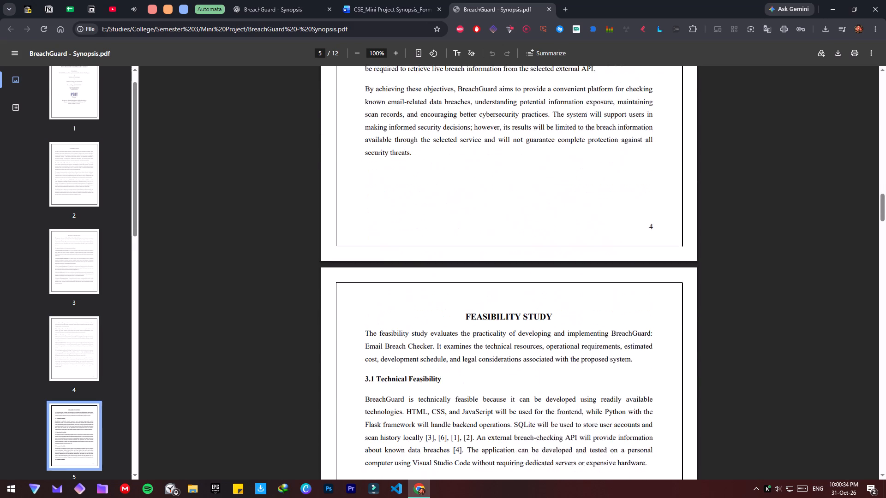
scroll(466, 209, down, 9)
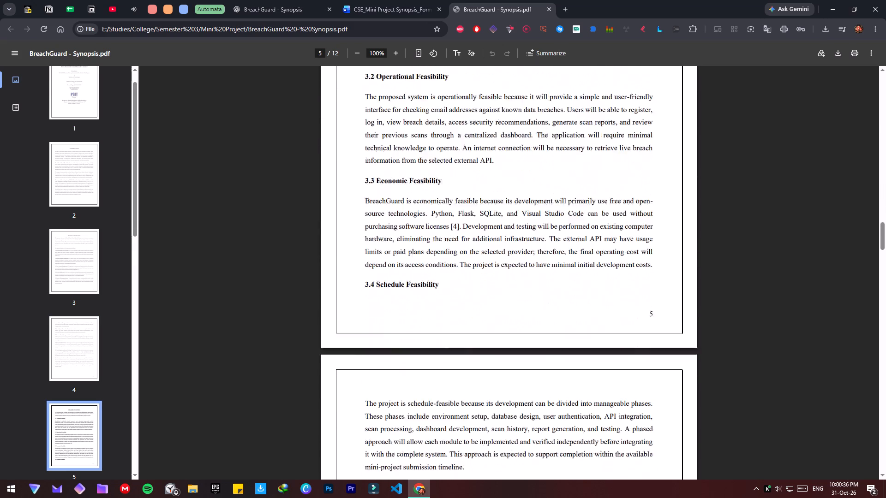
scroll(466, 209, up, 2)
scroll(463, 200, down, 2)
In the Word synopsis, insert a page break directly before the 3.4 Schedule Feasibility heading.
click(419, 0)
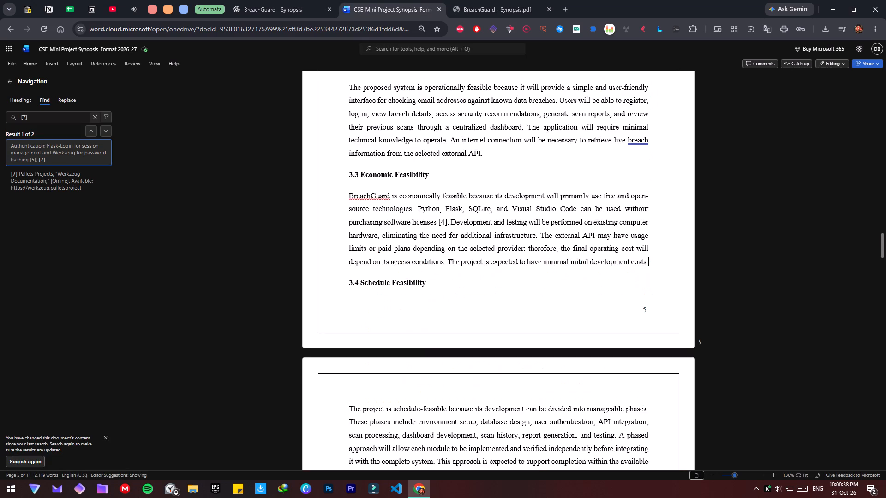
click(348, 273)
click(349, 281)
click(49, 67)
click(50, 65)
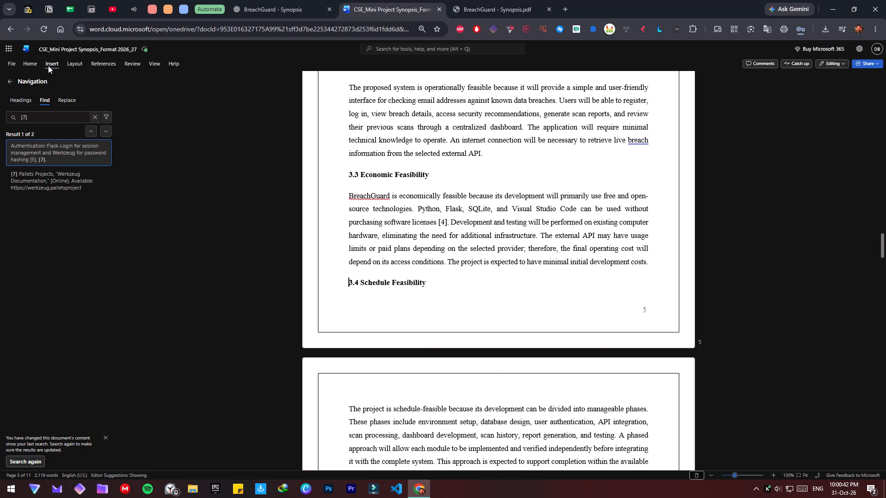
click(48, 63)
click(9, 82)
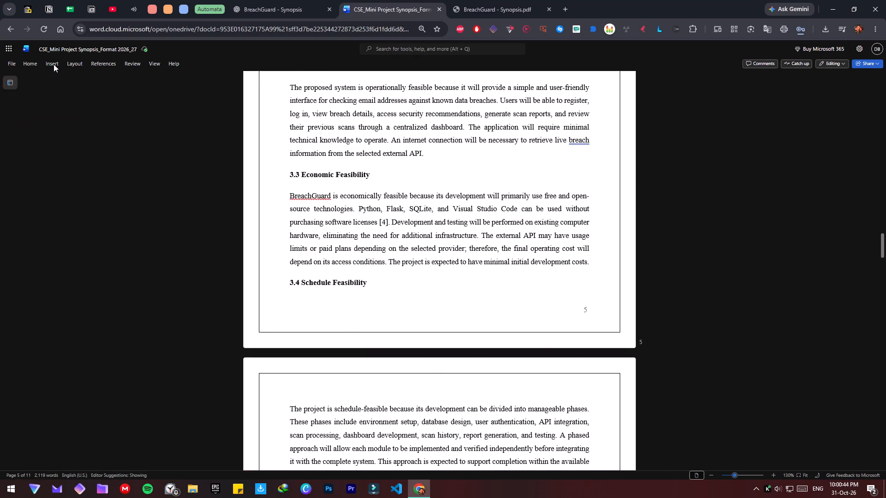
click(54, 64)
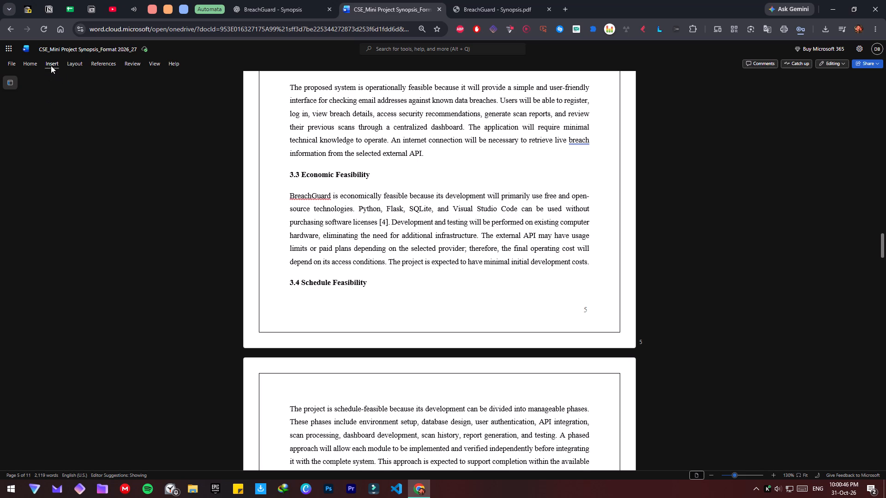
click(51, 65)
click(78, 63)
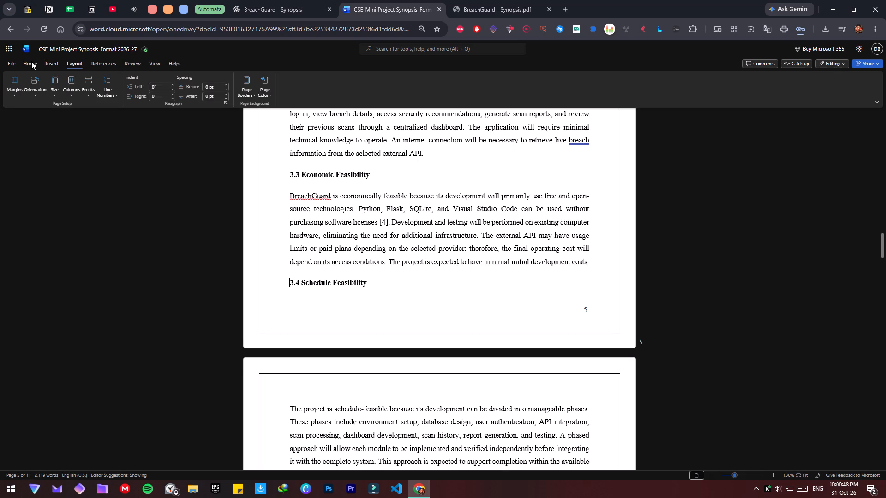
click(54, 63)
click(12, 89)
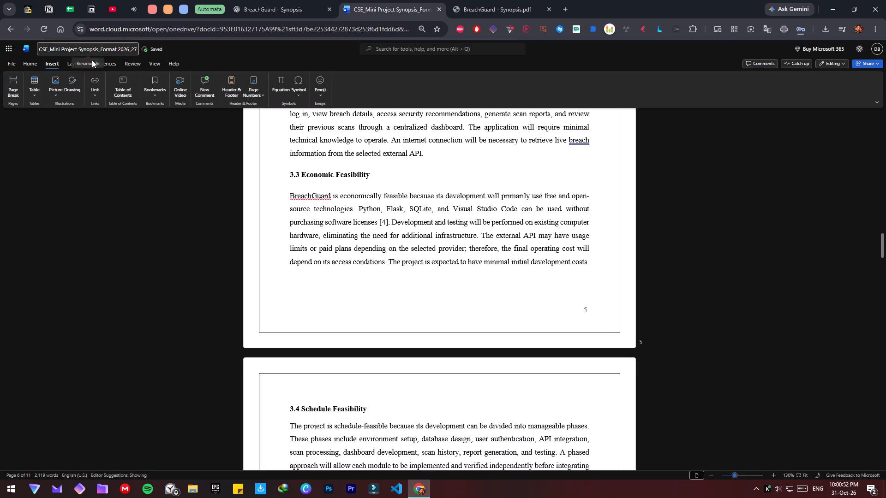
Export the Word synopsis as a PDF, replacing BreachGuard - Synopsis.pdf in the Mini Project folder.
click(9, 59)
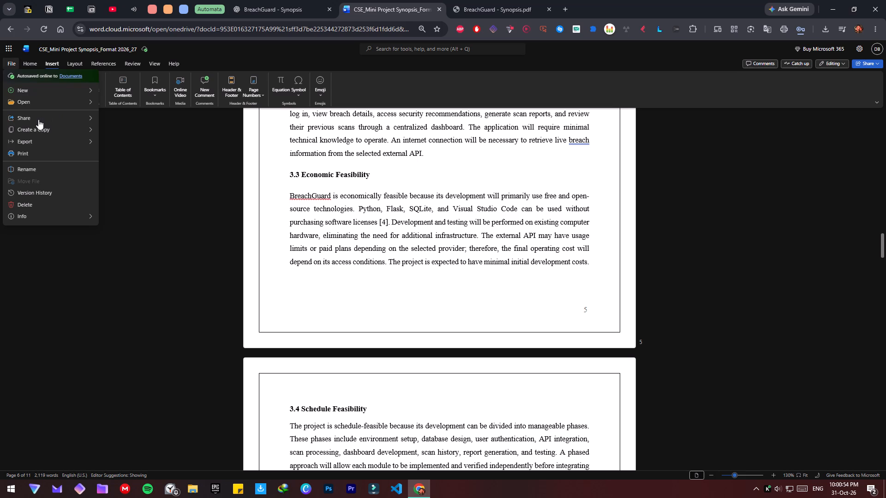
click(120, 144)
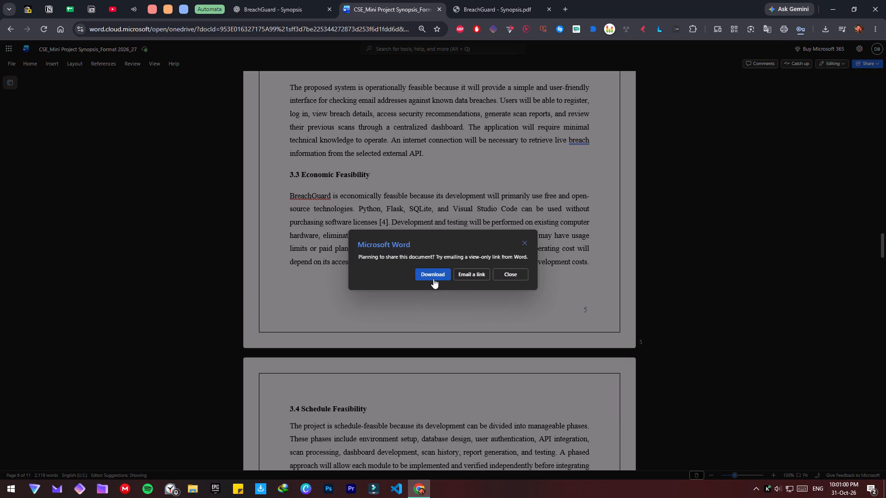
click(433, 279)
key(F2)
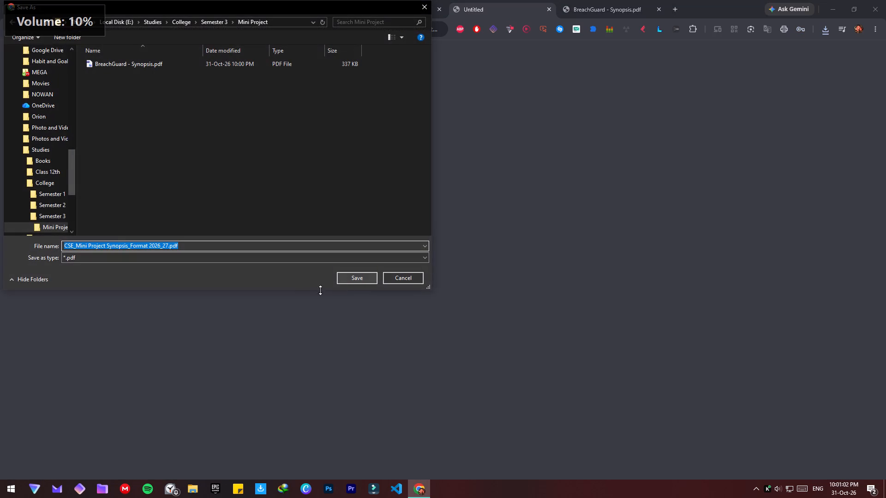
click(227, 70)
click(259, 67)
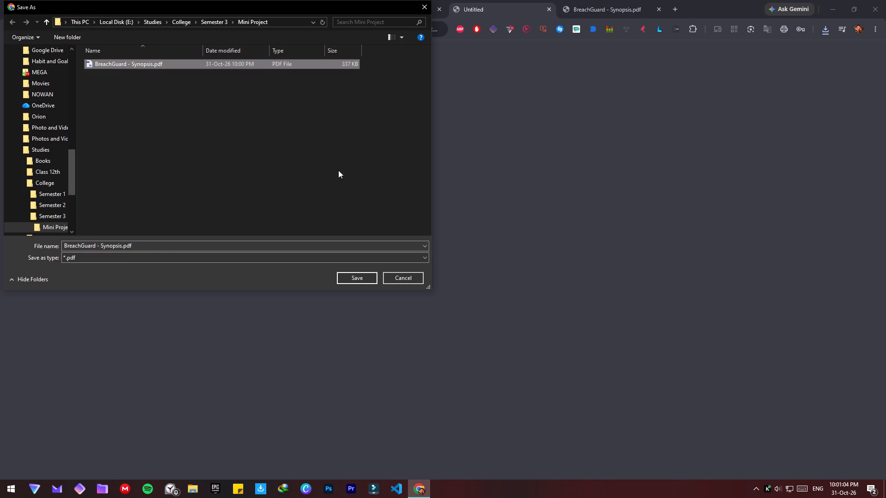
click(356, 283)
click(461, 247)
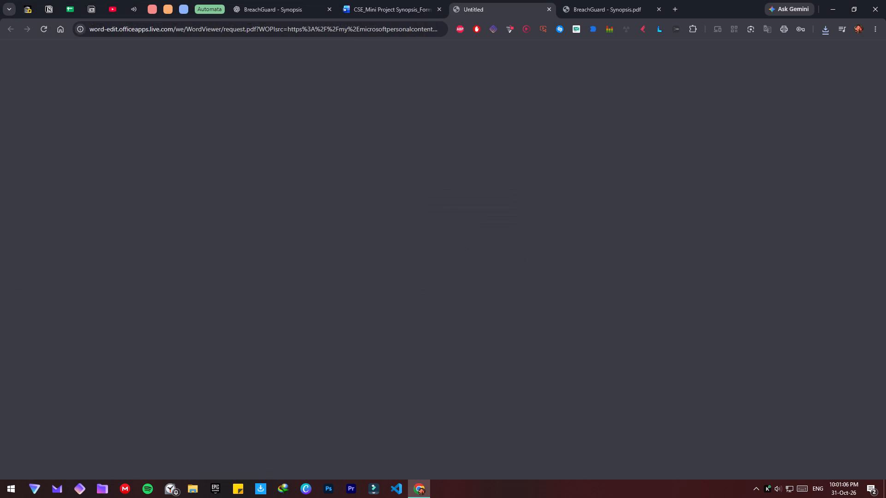
Open the re-exported PDF in place of the old copy and check the layout of pages 1 to 5.
drag(735, 52, 585, 0)
middle_click(513, 0)
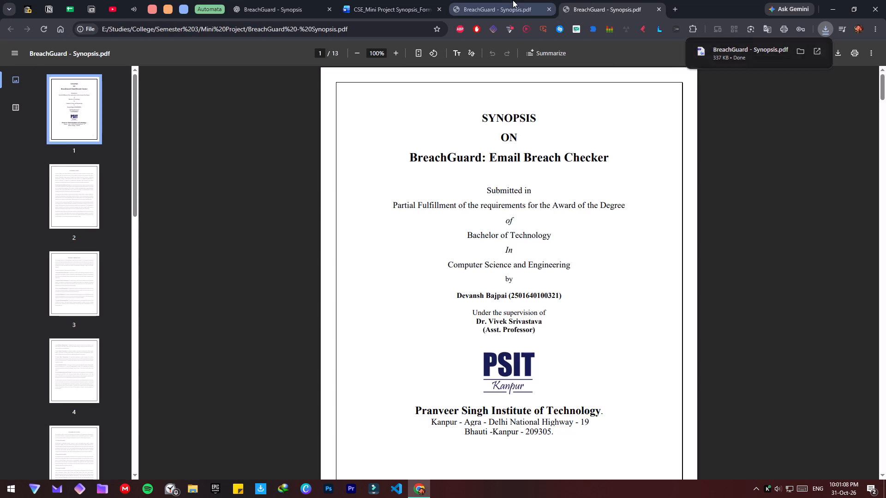
scroll(497, 174, down, 17)
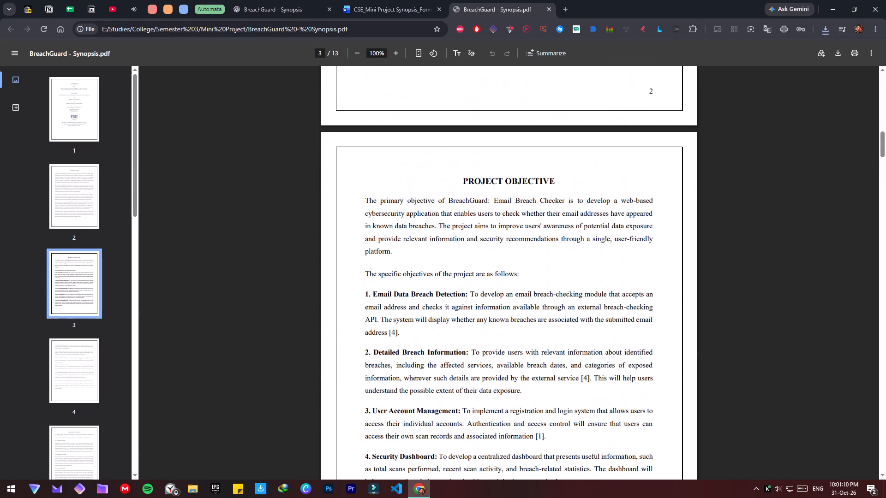
scroll(498, 190, down, 7)
scroll(498, 191, up, 5)
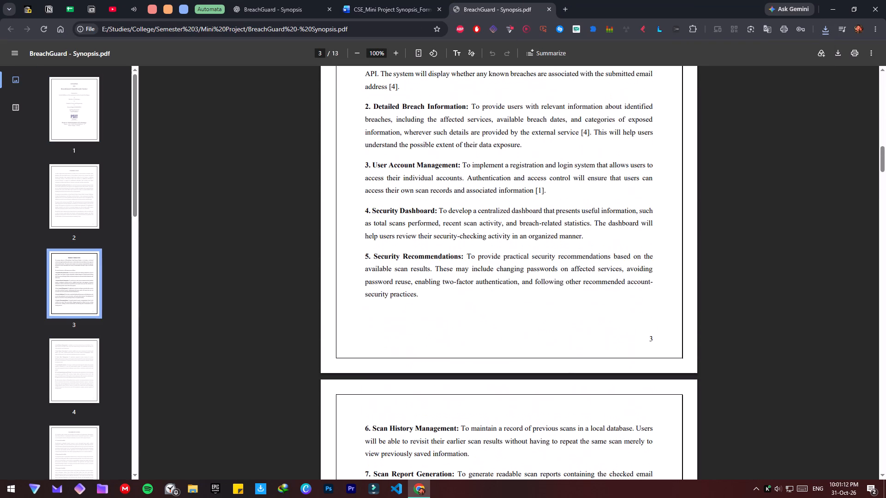
scroll(498, 192, up, 4)
scroll(498, 192, down, 2)
scroll(498, 193, up, 3)
scroll(498, 193, down, 1)
scroll(498, 194, up, 3)
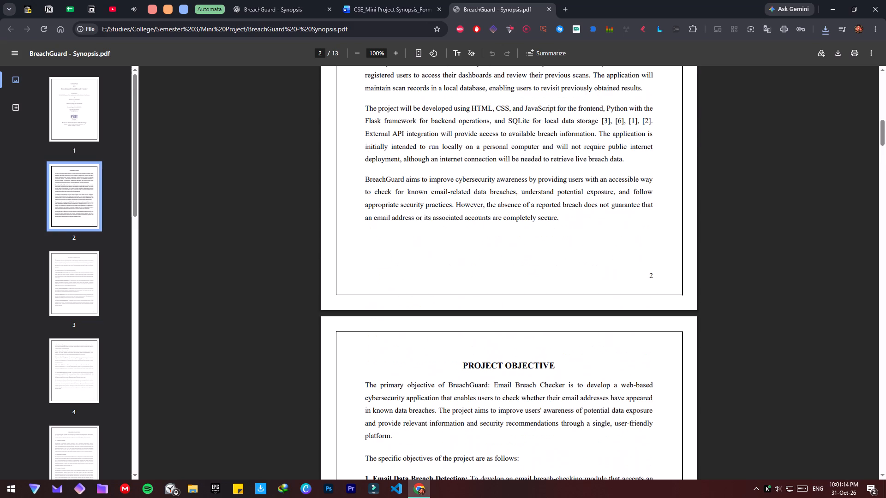
scroll(498, 194, down, 12)
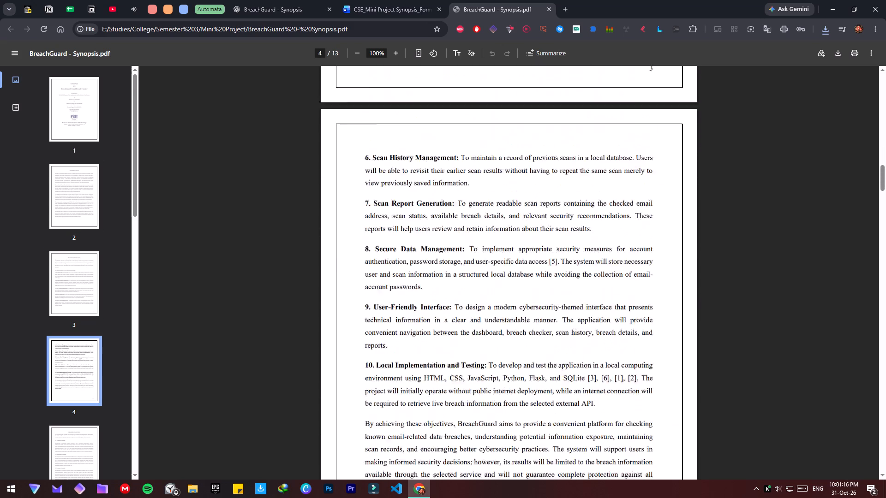
scroll(498, 194, down, 9)
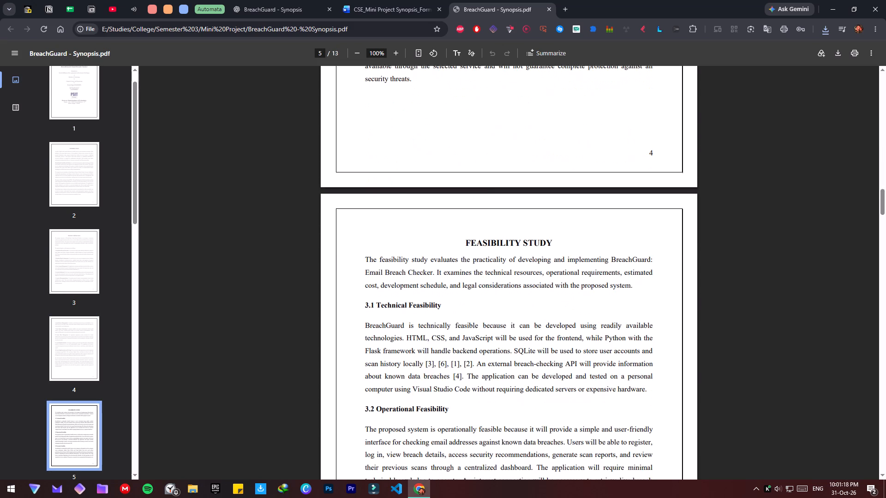
Examine pages 5 to 7 of the PDF, around the transition from section 3.3 to the 3.4 Schedule Feasibility heading.
scroll(498, 194, down, 10)
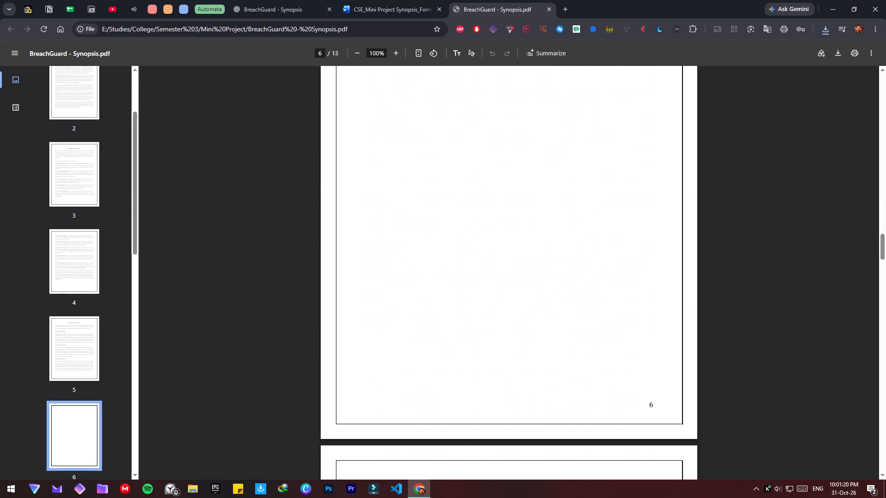
scroll(498, 194, down, 7)
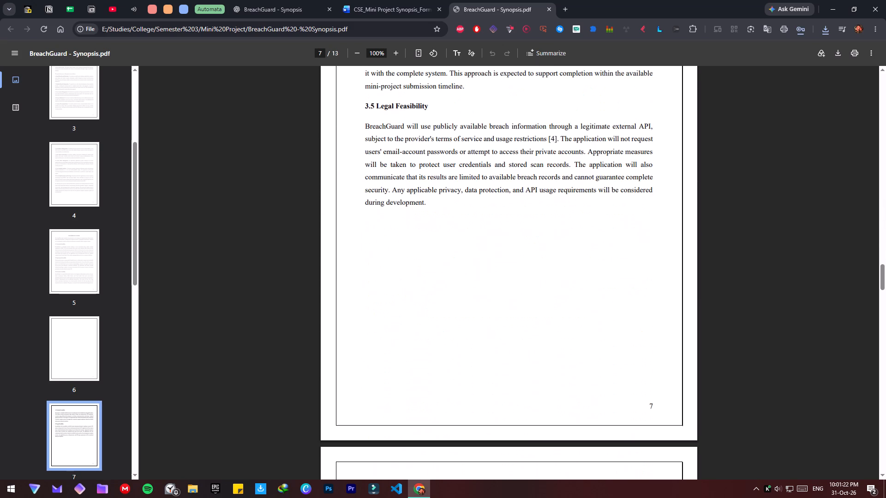
scroll(498, 194, down, 2)
scroll(498, 194, up, 1)
scroll(498, 194, down, 1)
scroll(498, 194, up, 8)
scroll(498, 194, down, 1)
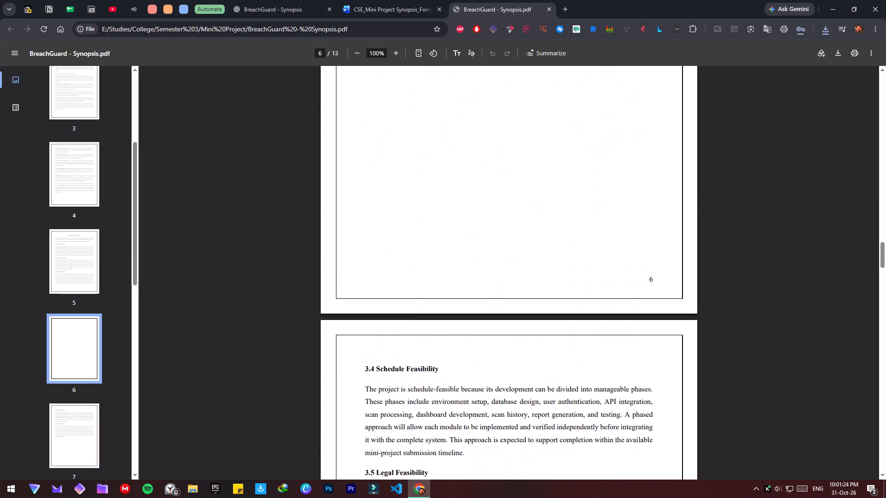
scroll(498, 194, up, 10)
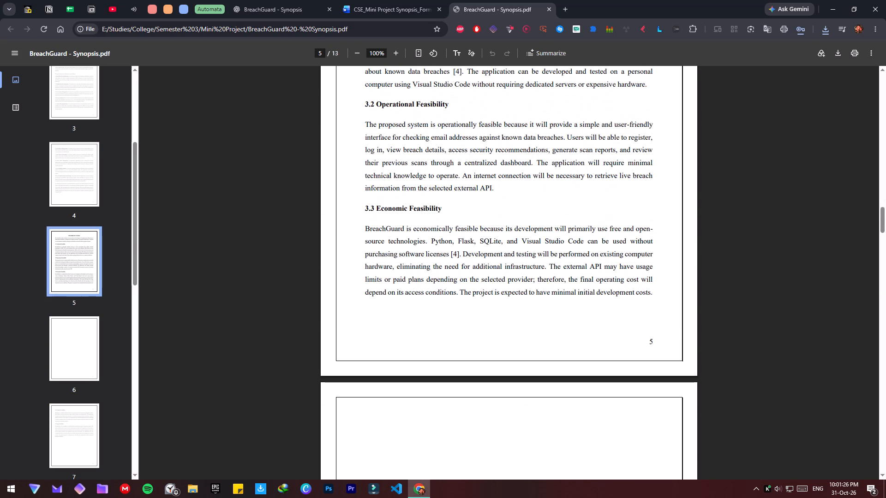
scroll(498, 194, up, 1)
In the Word synopsis, replace the page break before the 3.4 Schedule Feasibility heading with an empty line that pushes the heading onto page 6.
click(388, 0)
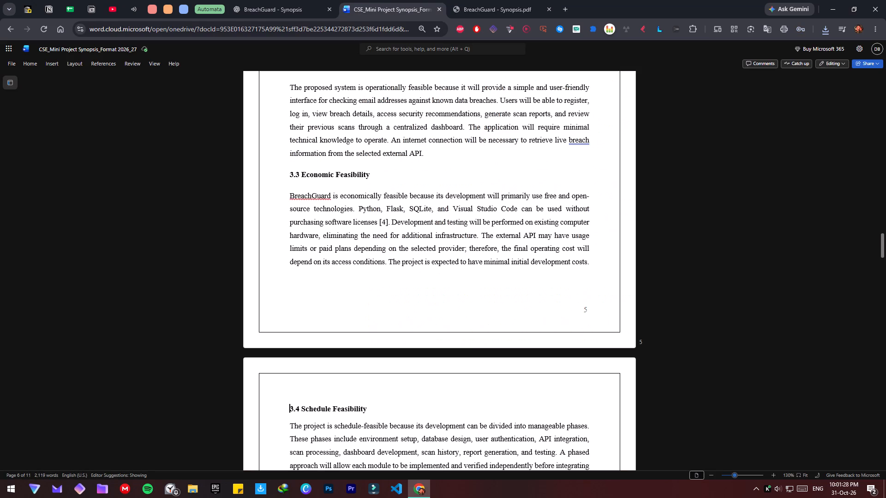
key(BackSpace)
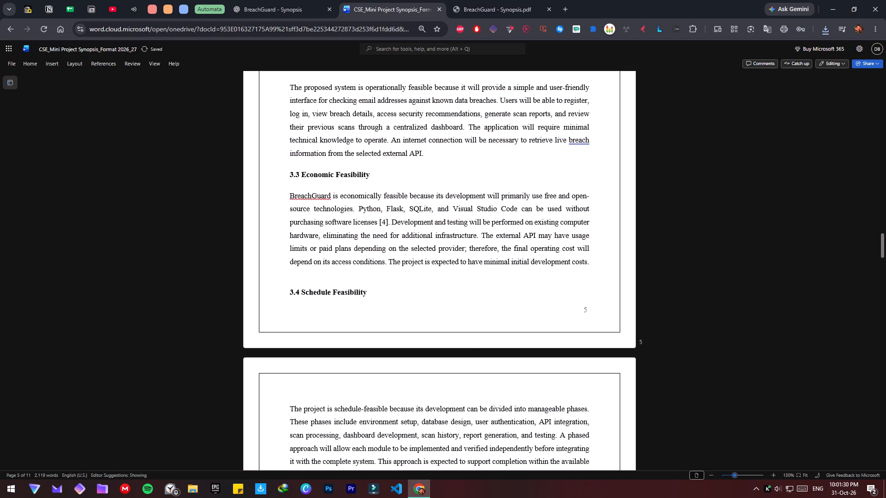
key(Return)
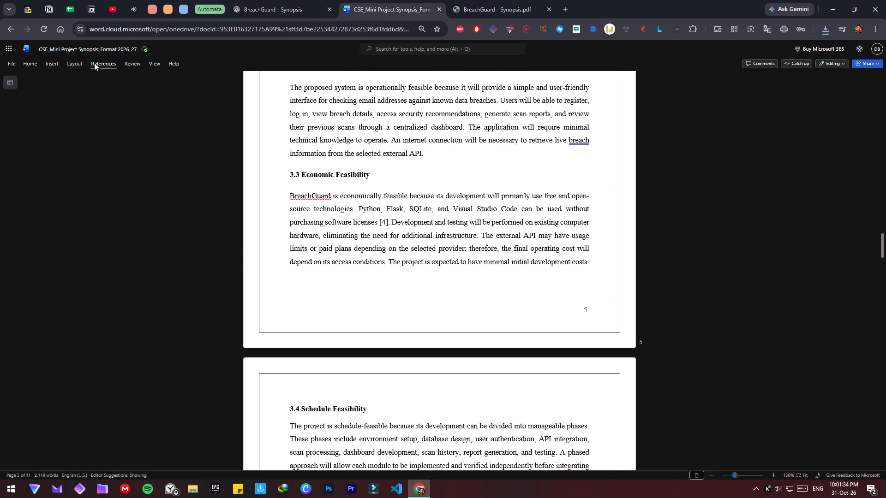
Export the Word synopsis as a PDF again, overwriting BreachGuard - Synopsis.pdf in the Mini Project folder.
click(5, 61)
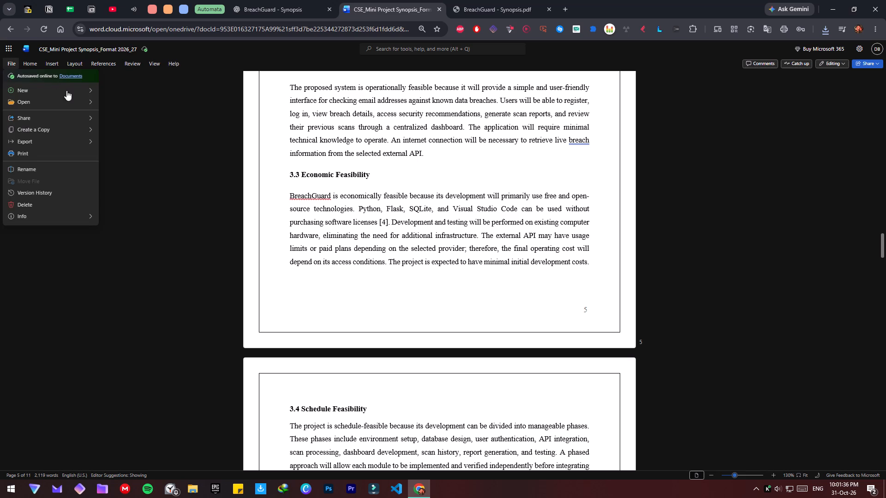
click(54, 140)
click(141, 146)
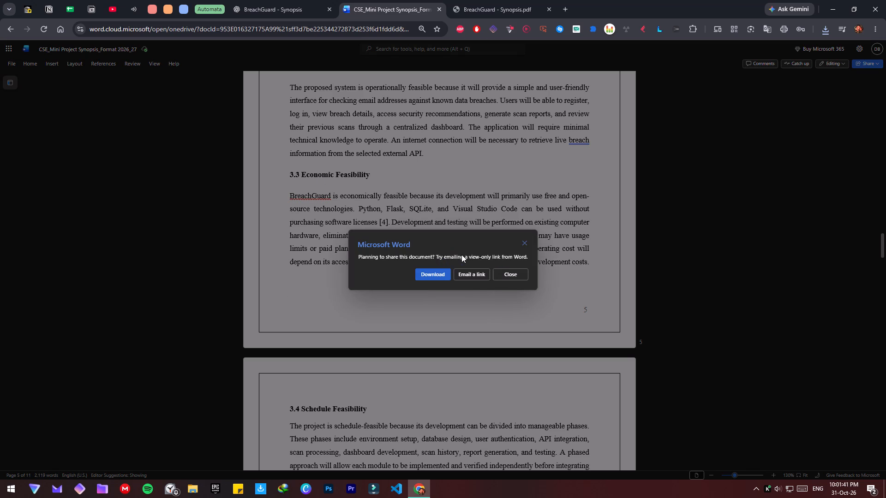
click(435, 273)
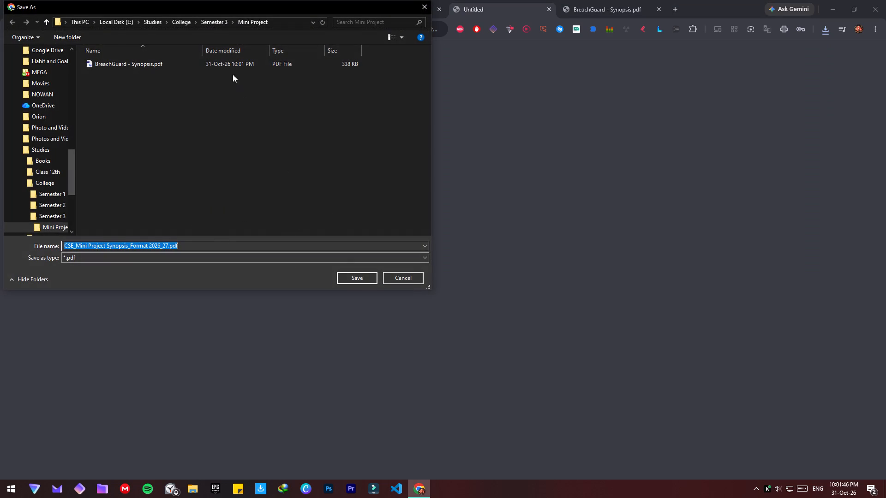
double_click(218, 61)
click(459, 243)
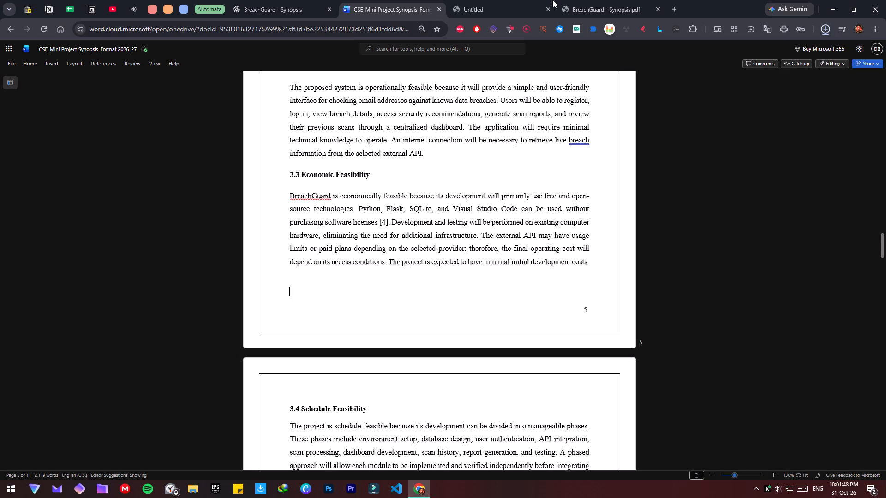
Open the re-exported PDF in place of the old copy and check the layout up to the 3.4 Schedule Feasibility heading on page 6.
drag(729, 50, 617, 0)
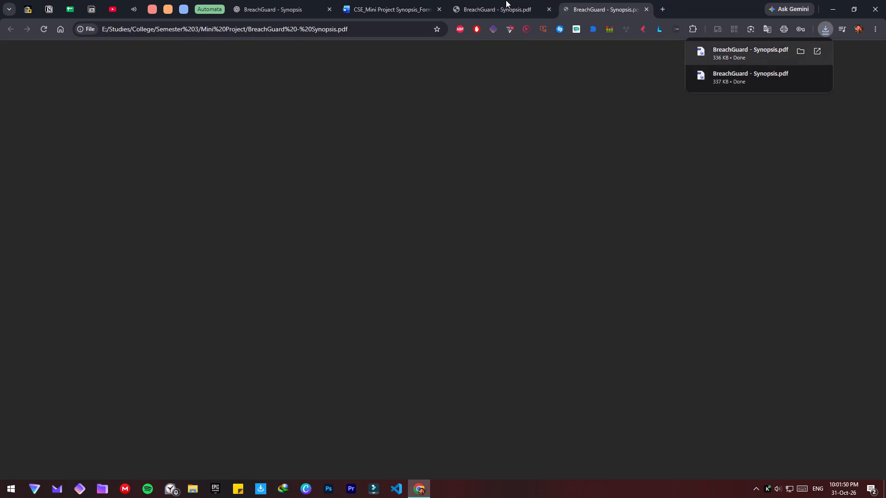
middle_click(479, 0)
scroll(510, 180, down, 7)
scroll(509, 188, up, 1)
scroll(511, 189, down, 12)
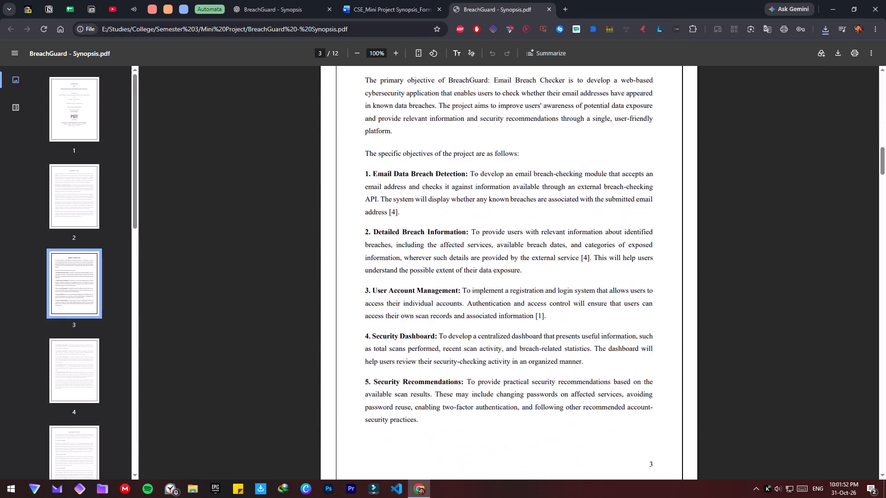
scroll(511, 189, down, 10)
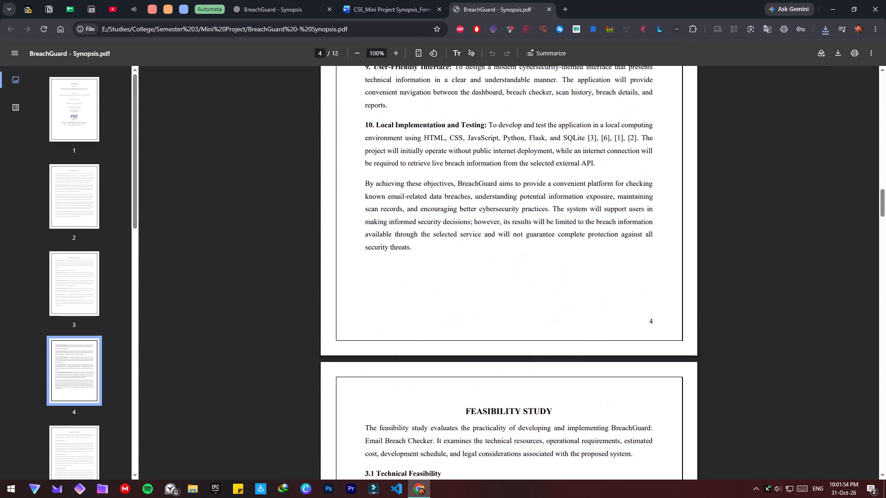
scroll(511, 189, down, 7)
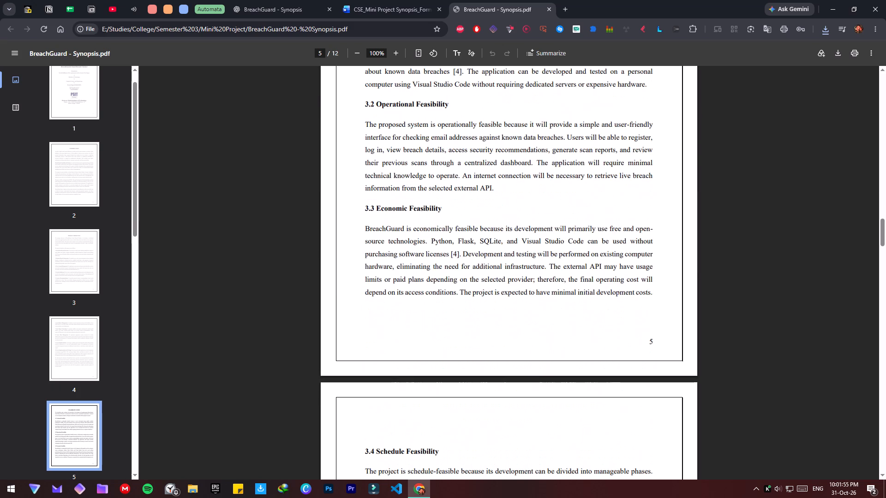
scroll(511, 189, down, 4)
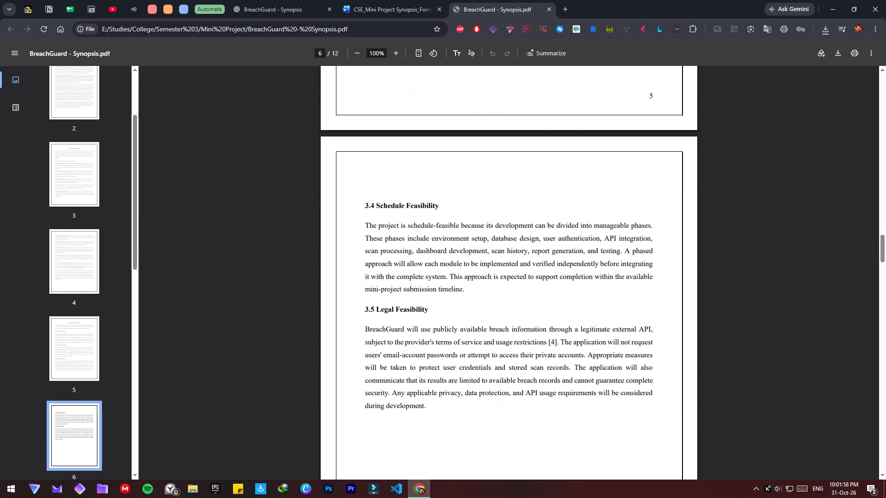
scroll(468, 199, up, 6)
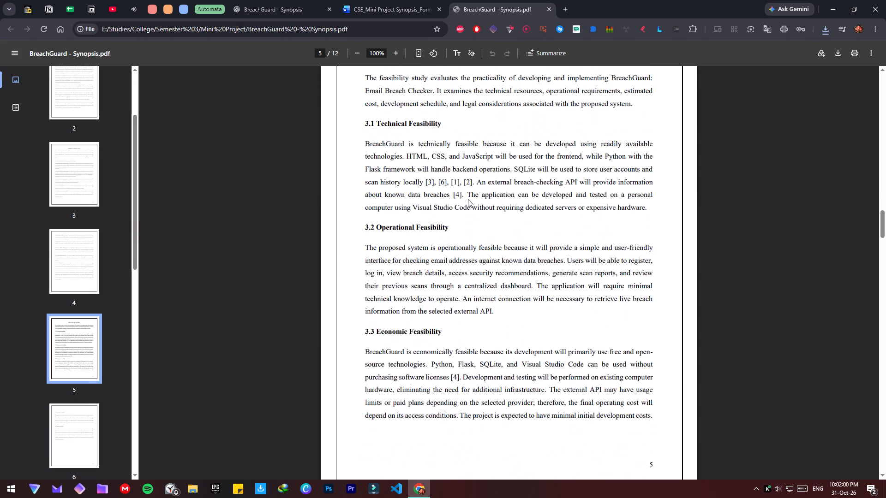
scroll(468, 199, down, 6)
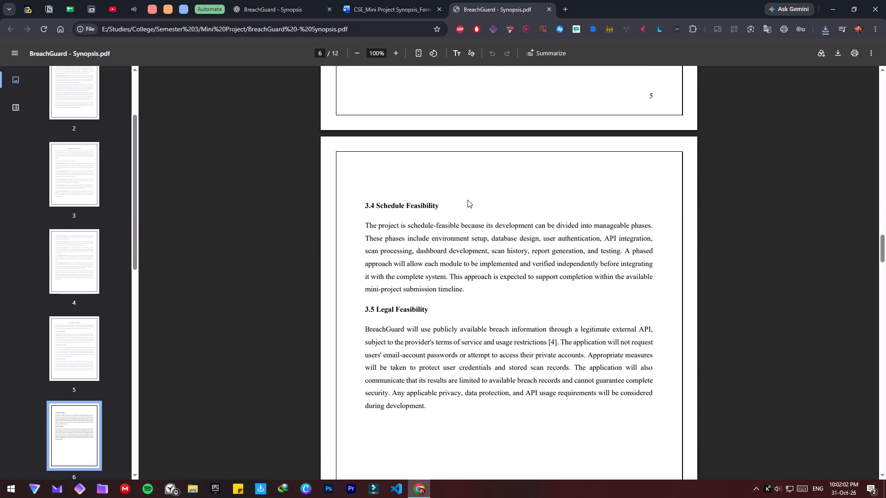
scroll(467, 200, down, 2)
scroll(467, 200, up, 2)
In the Word synopsis, remove the empty lines before the 3.4 Schedule Feasibility heading and insert a page break directly before it.
click(389, 6)
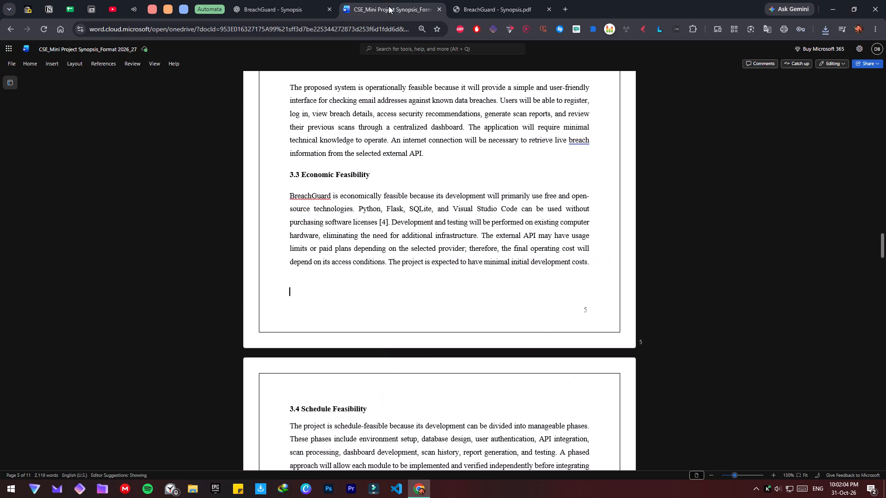
click(293, 408)
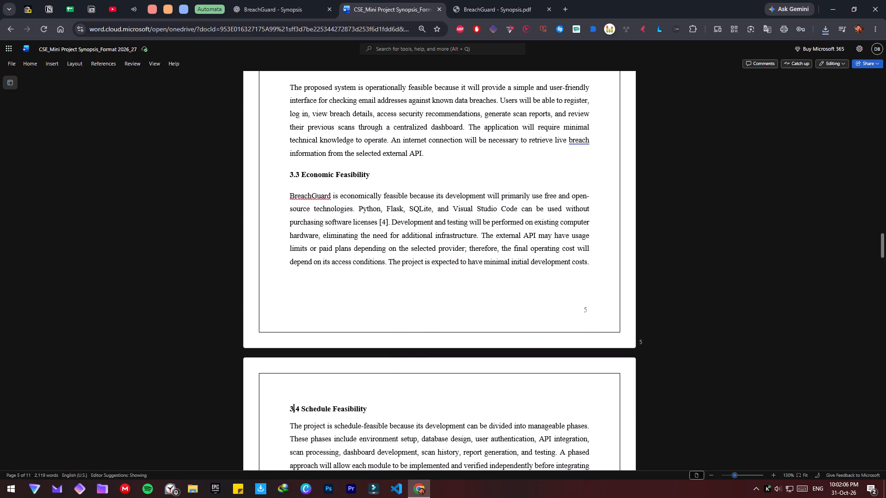
click(285, 408)
click(288, 408)
key(BackSpace)
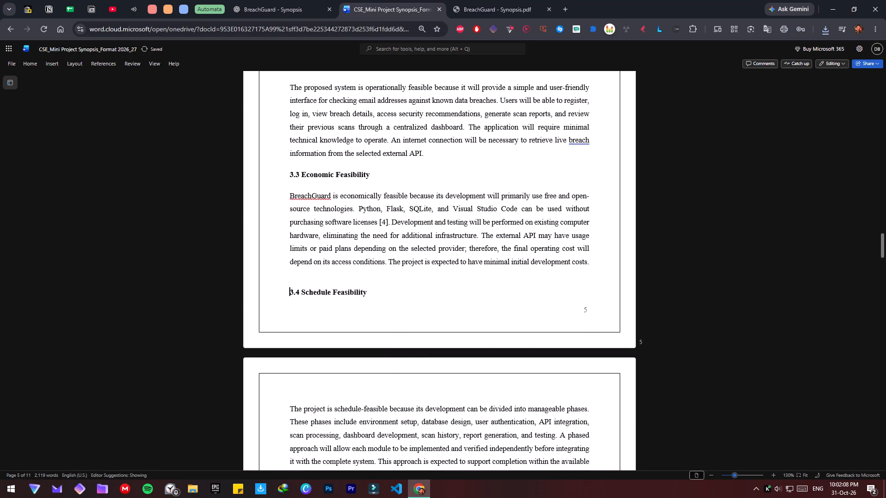
key(BackSpace)
key(BackSpace)
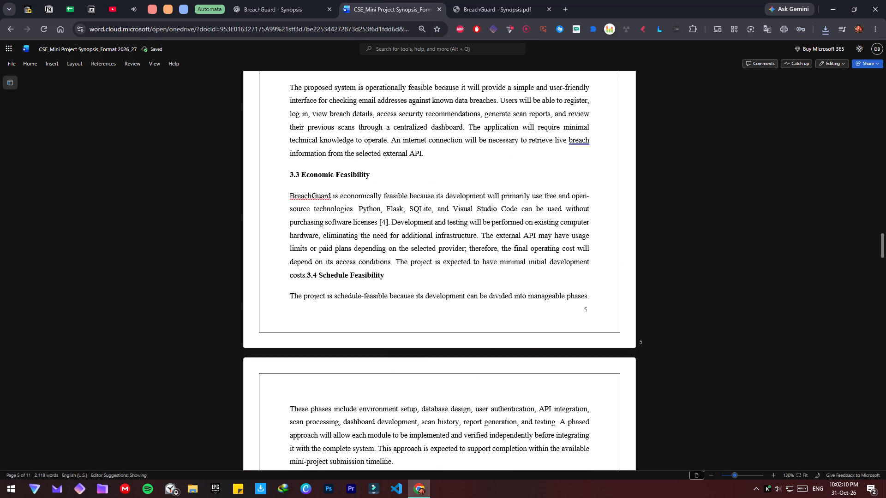
click(60, 61)
click(51, 66)
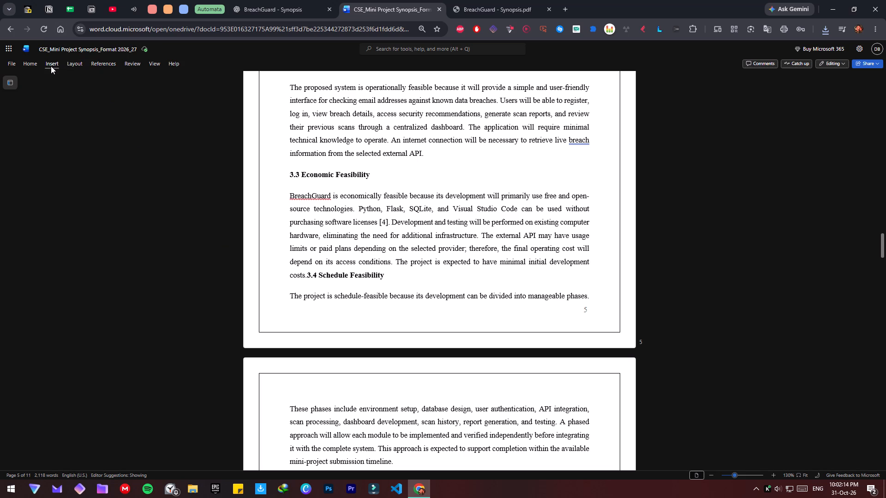
click(44, 60)
click(29, 65)
click(15, 64)
click(44, 65)
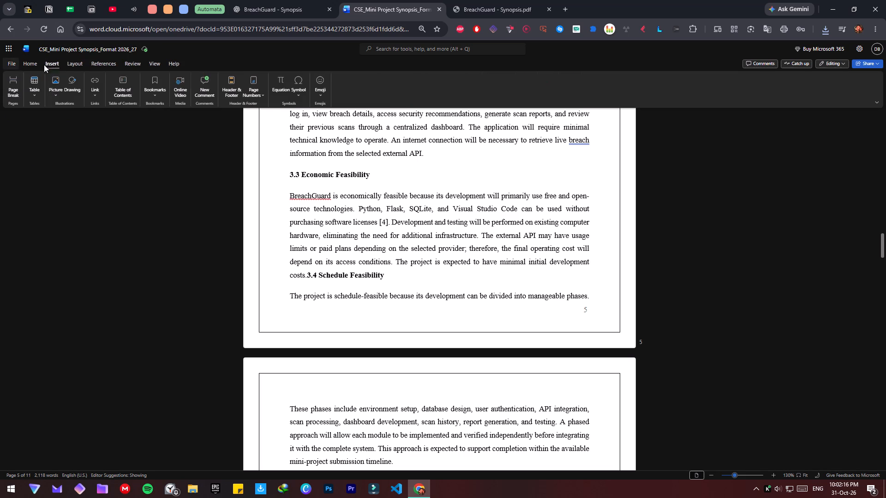
click(12, 87)
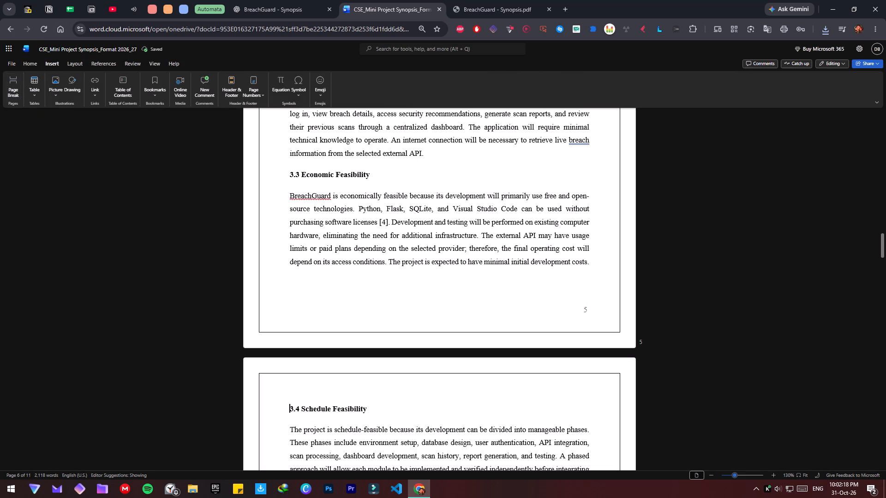
Export the Word synopsis as a PDF again, overwriting BreachGuard - Synopsis.pdf in the Mini Project folder.
click(12, 60)
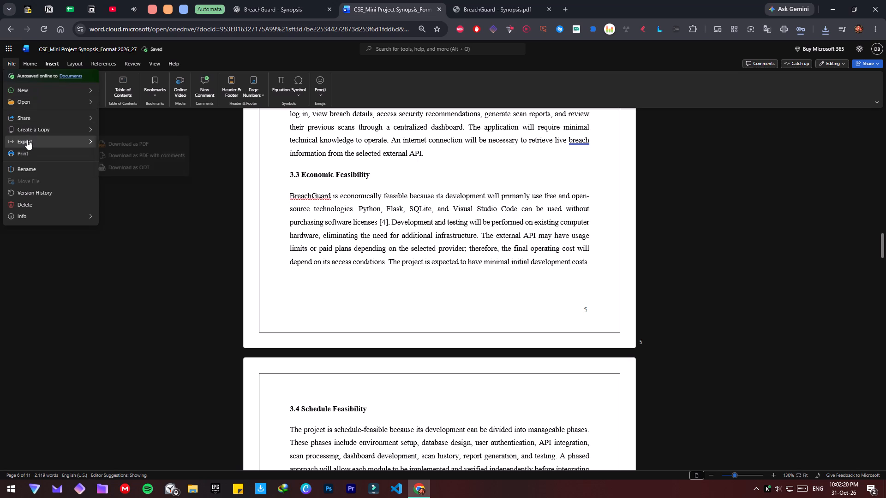
click(141, 146)
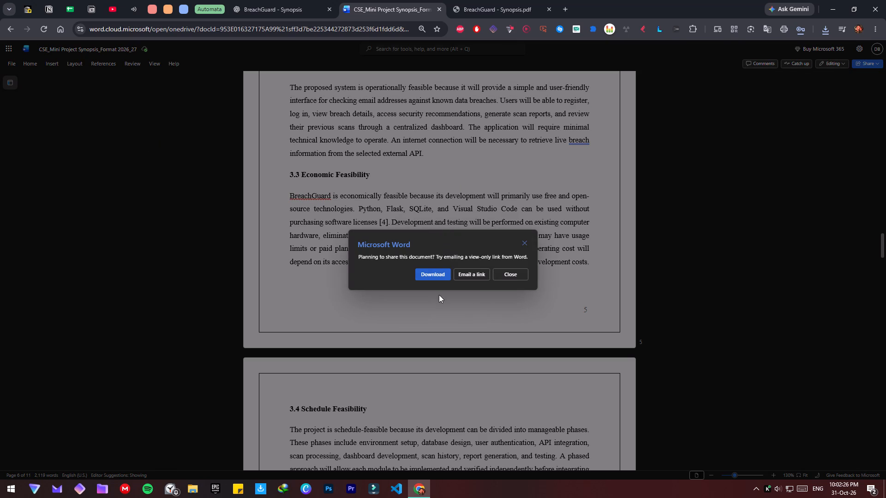
click(433, 278)
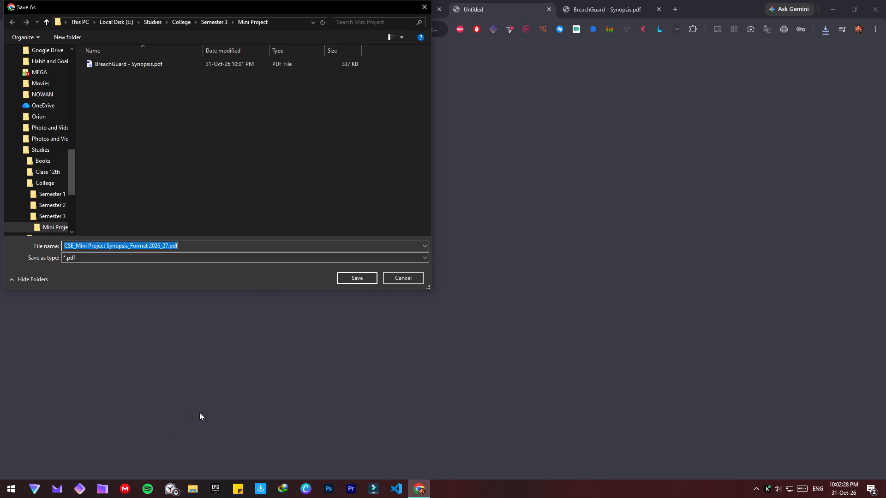
click(291, 68)
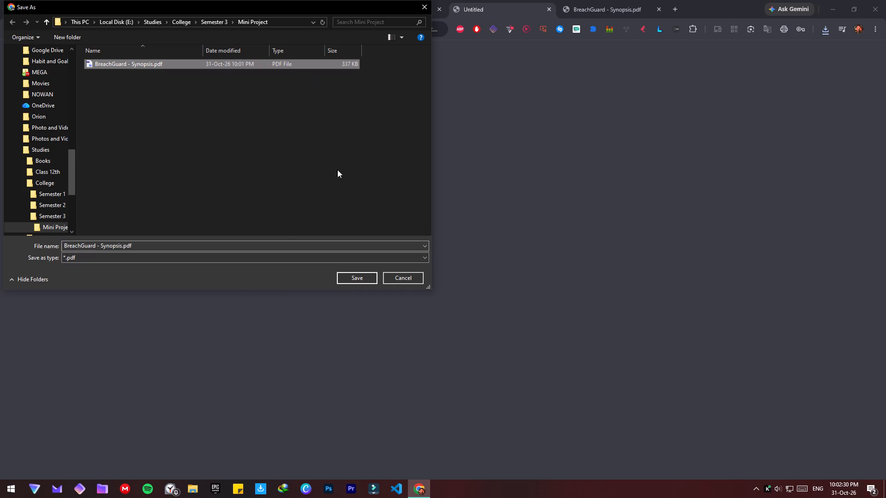
click(358, 279)
click(469, 238)
click(469, 241)
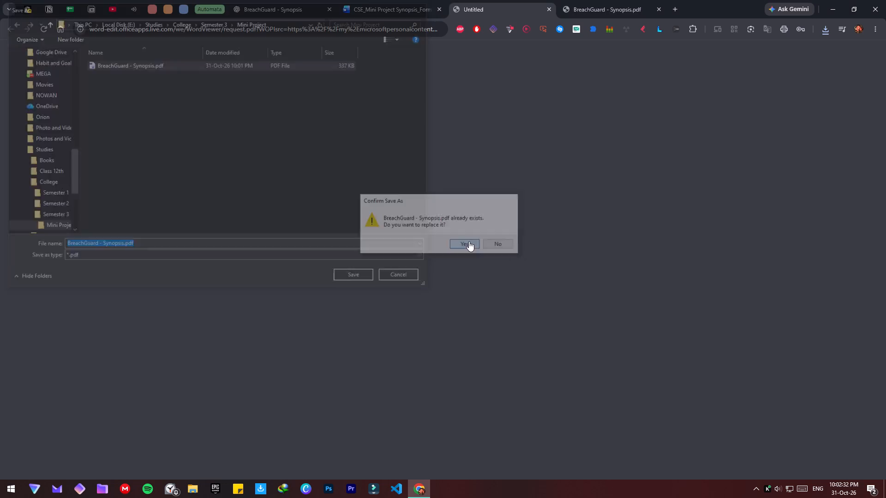
Open the new PDF in place of the old copy and check the transition from section 3.3 to 3.4 on pages 5 and 6.
drag(730, 54, 626, 0)
middle_click(503, 0)
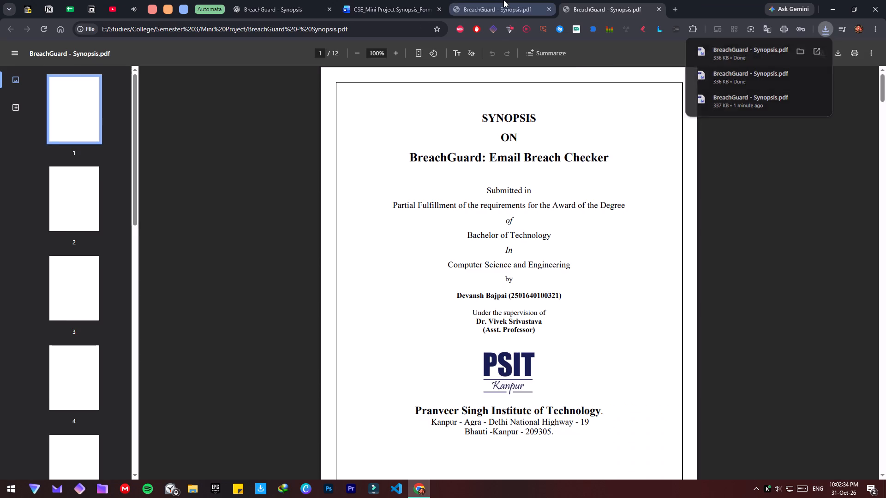
scroll(448, 269, down, 20)
scroll(448, 269, down, 4)
scroll(448, 273, up, 1)
scroll(448, 273, down, 1)
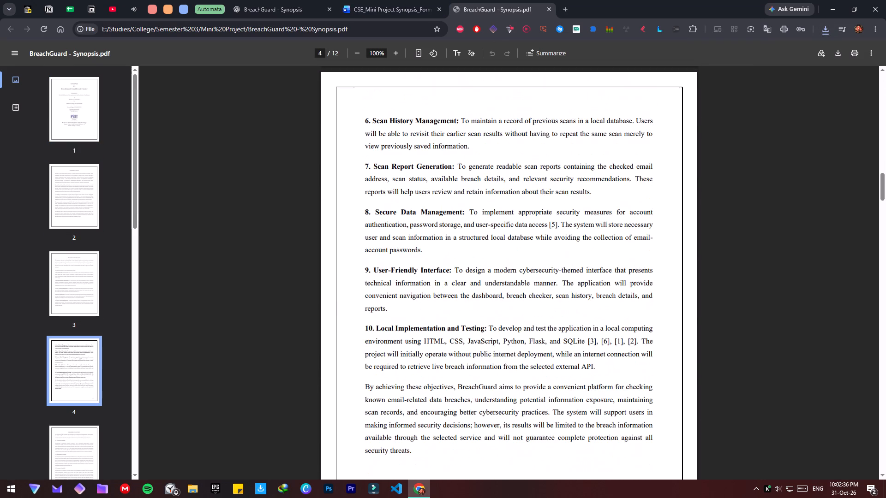
scroll(448, 273, down, 4)
scroll(459, 317, down, 10)
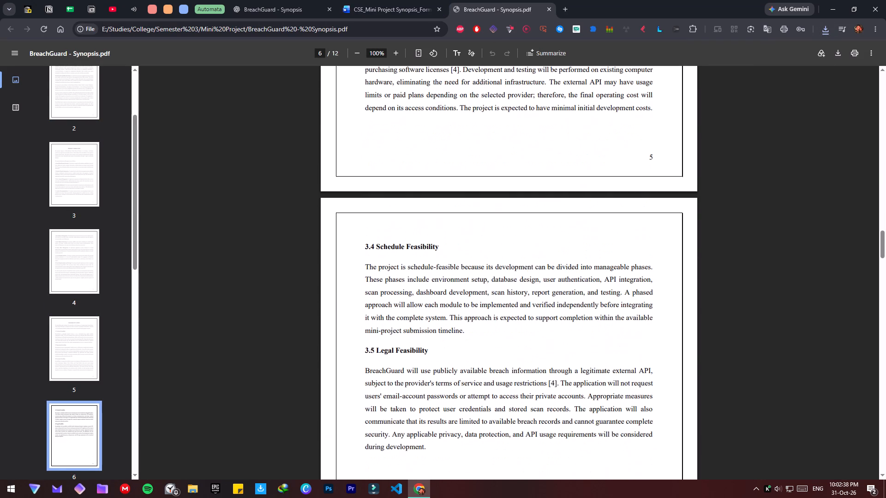
scroll(462, 343, up, 1)
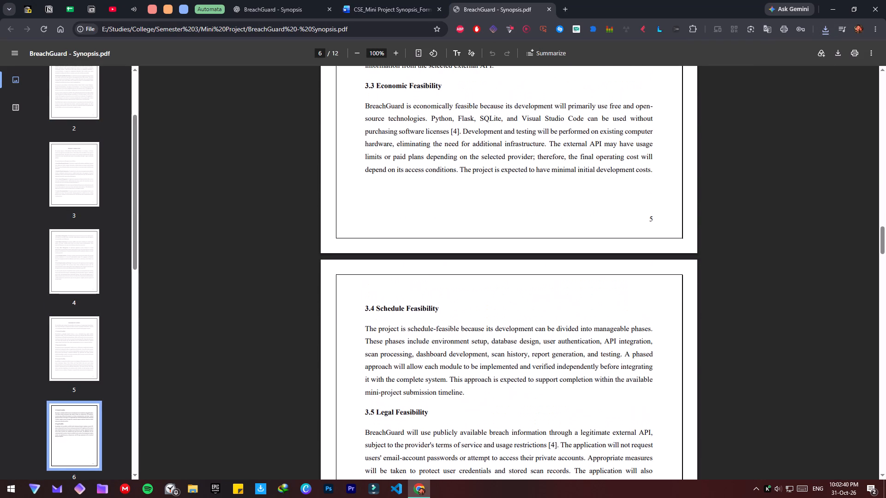
scroll(462, 342, down, 8)
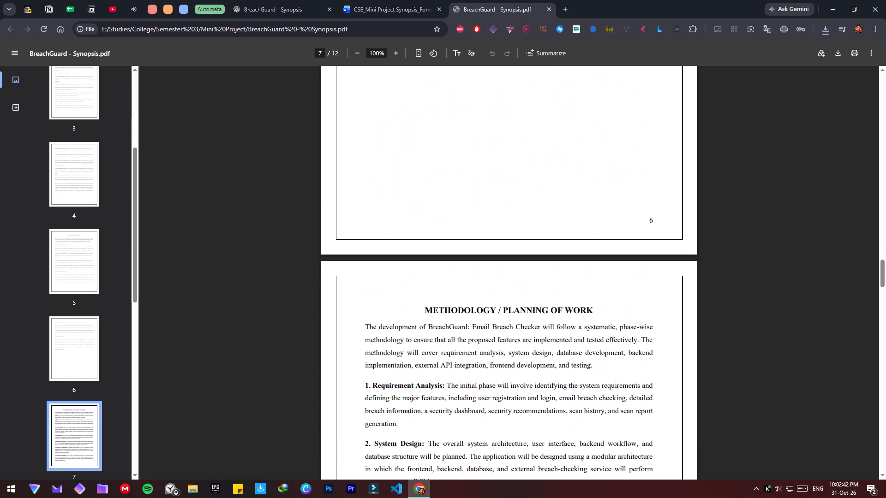
scroll(462, 342, down, 3)
scroll(462, 342, up, 14)
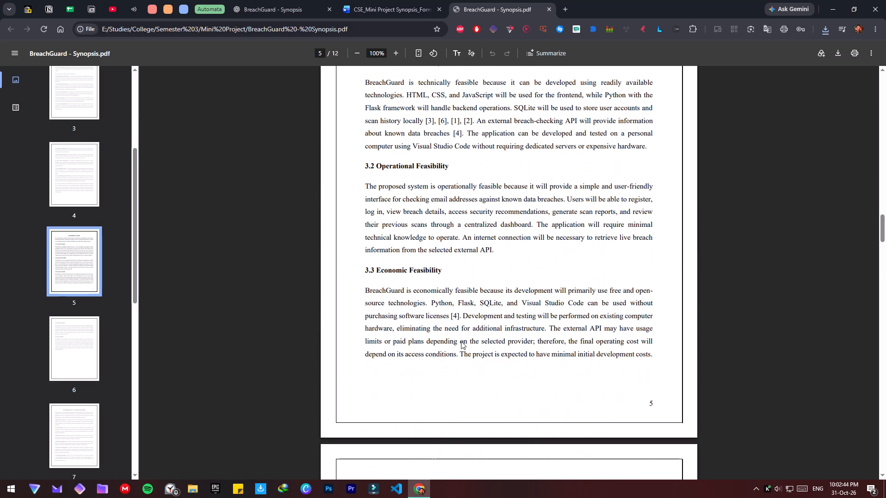
scroll(461, 341, down, 2)
scroll(461, 341, up, 2)
scroll(461, 341, down, 2)
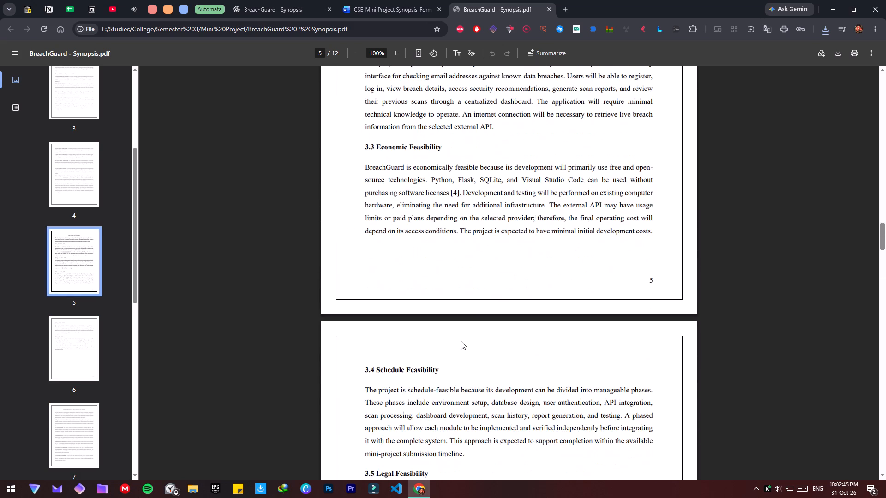
scroll(461, 341, down, 3)
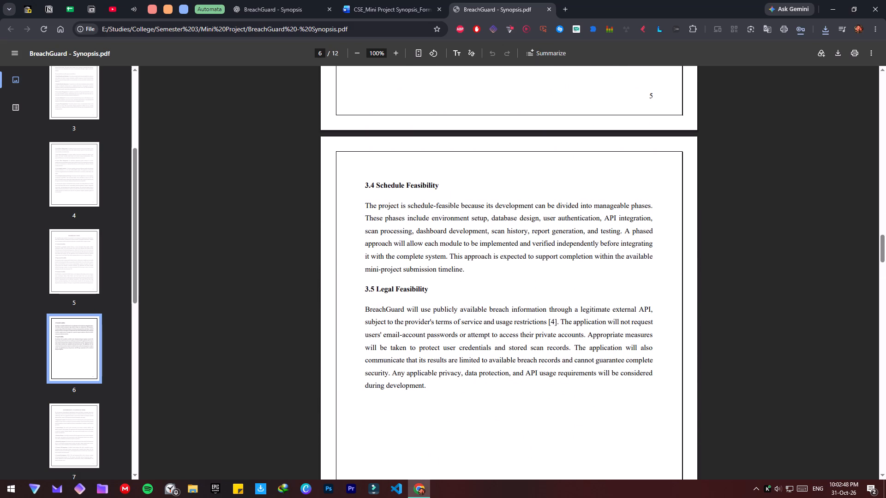
Examine pages 7 to 10 of the PDF, from Methodology / Planning of Work through the System Architecture Diagram to Tools / Technology Used.
scroll(417, 235, down, 11)
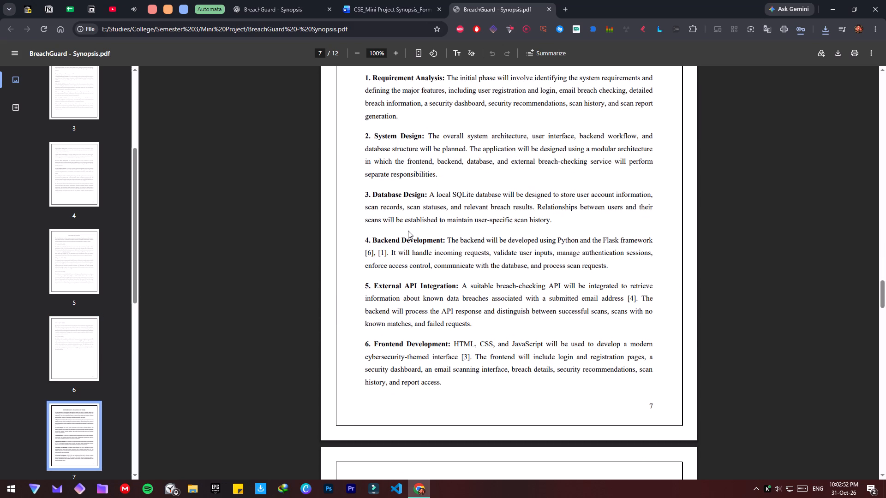
scroll(408, 231, down, 8)
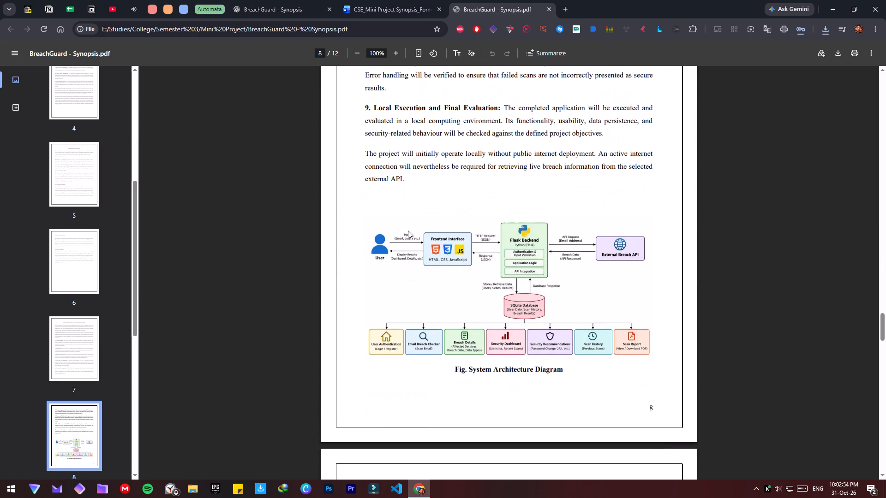
scroll(408, 231, up, 2)
scroll(408, 231, down, 5)
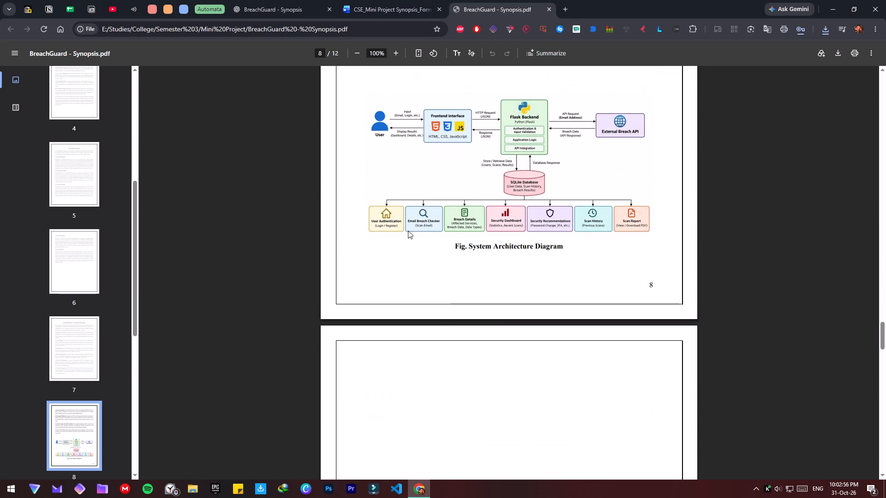
scroll(408, 231, down, 10)
scroll(417, 223, up, 4)
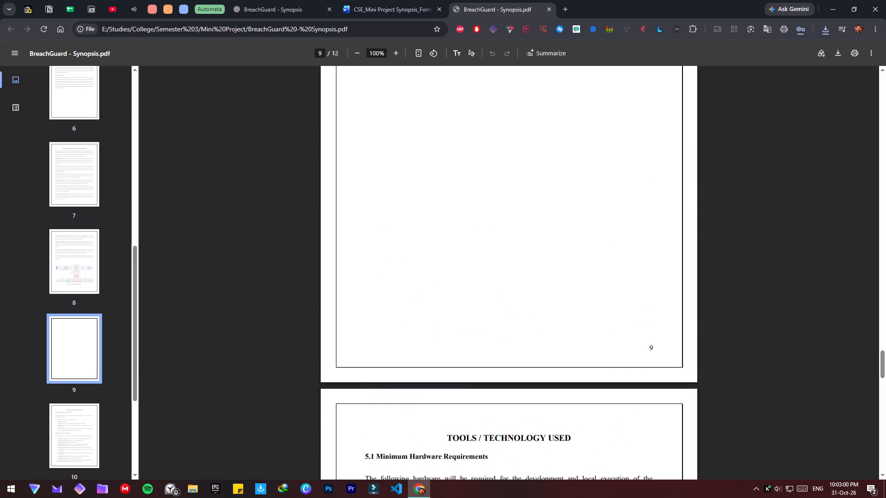
Compare the Word synopsis with the PDF around the blank page 9 and the Tools / Technology Used section.
click(384, 0)
scroll(438, 157, down, 4)
scroll(437, 180, up, 1)
scroll(444, 215, down, 10)
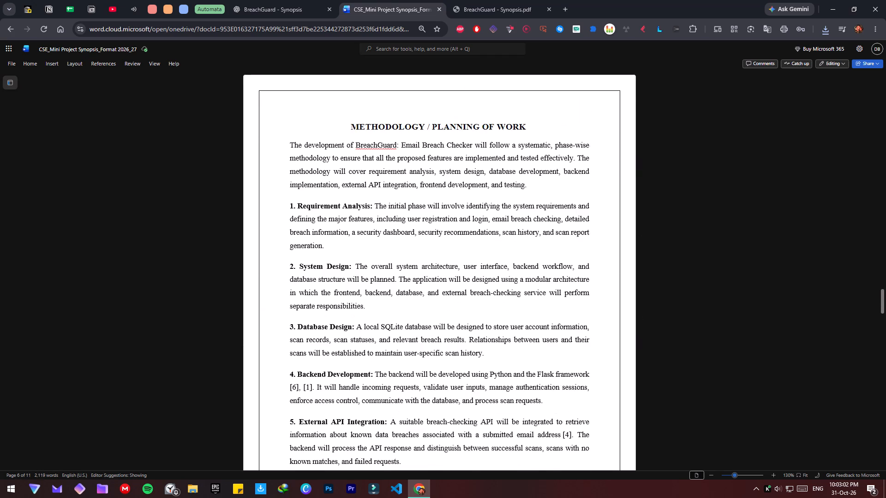
scroll(445, 215, down, 13)
scroll(445, 215, down, 9)
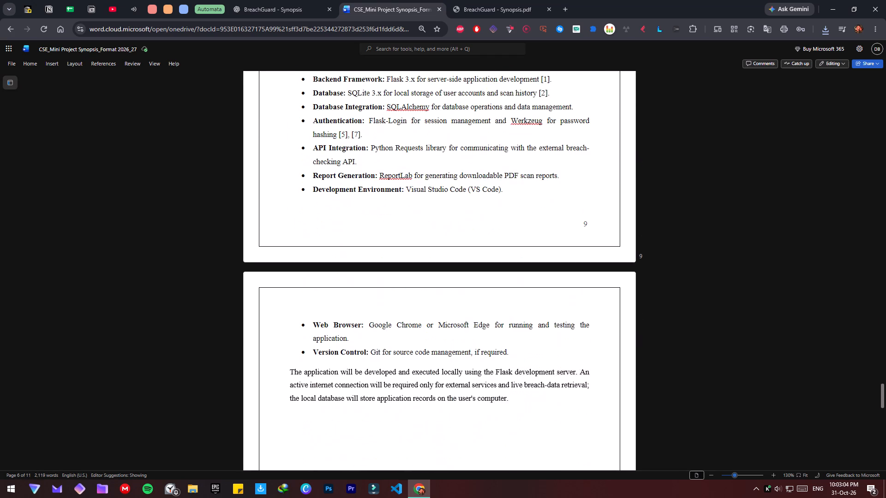
scroll(445, 215, down, 9)
scroll(445, 215, up, 6)
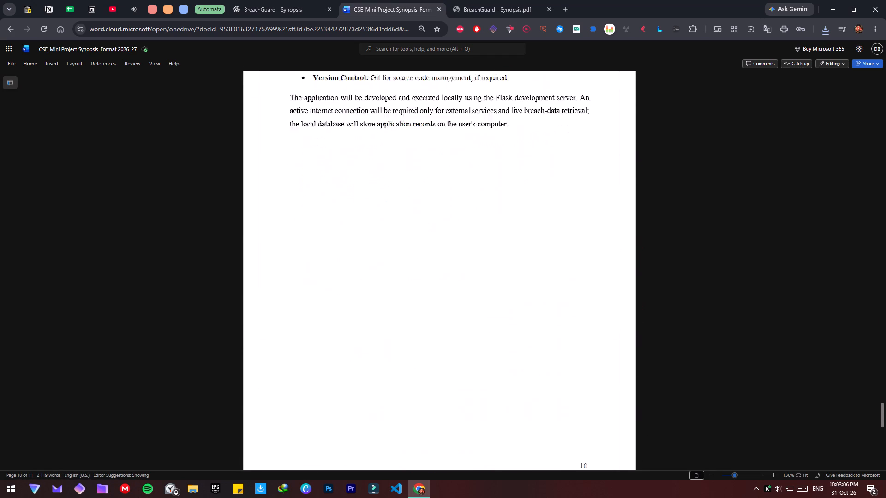
click(489, 0)
scroll(534, 180, down, 3)
scroll(549, 209, up, 2)
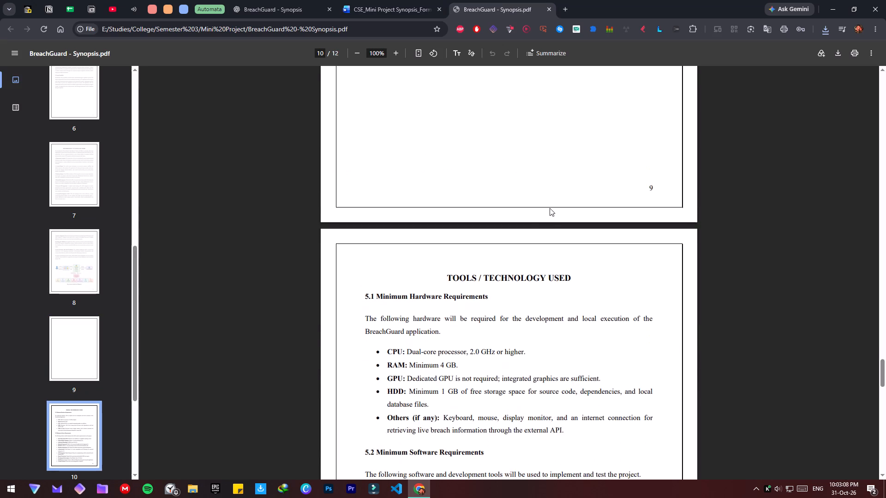
scroll(550, 208, up, 3)
In the Word synopsis, remove everything between the System Architecture Diagram caption and the TOOLS / TECHNOLOGY USED heading, and insert one page break there.
click(431, 0)
scroll(474, 169, up, 8)
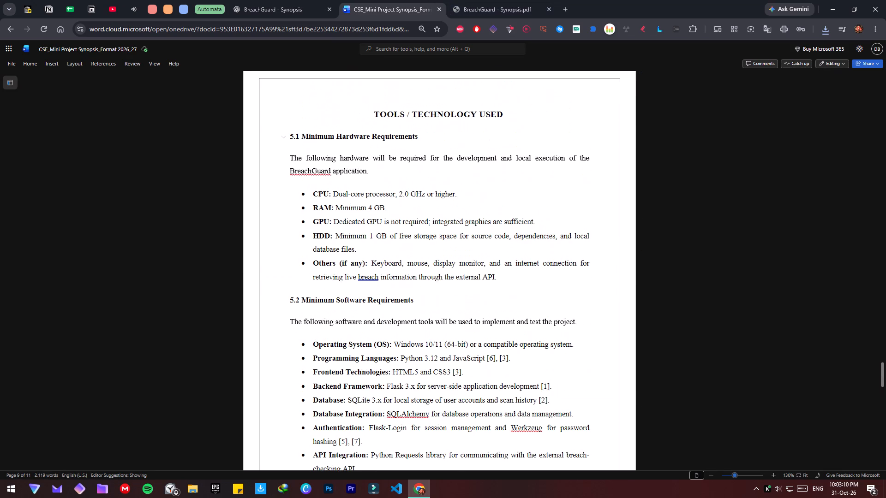
click(366, 112)
scroll(420, 136, up, 4)
key(BackSpace)
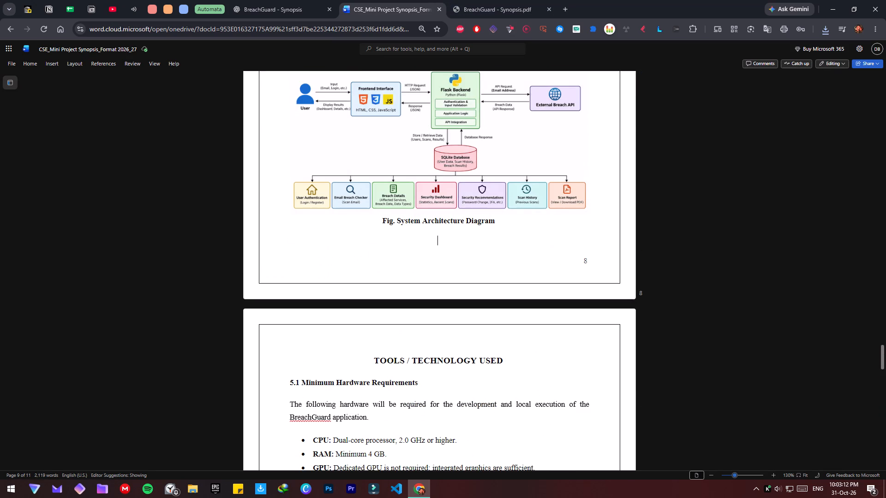
key(BackSpace)
key(Delete)
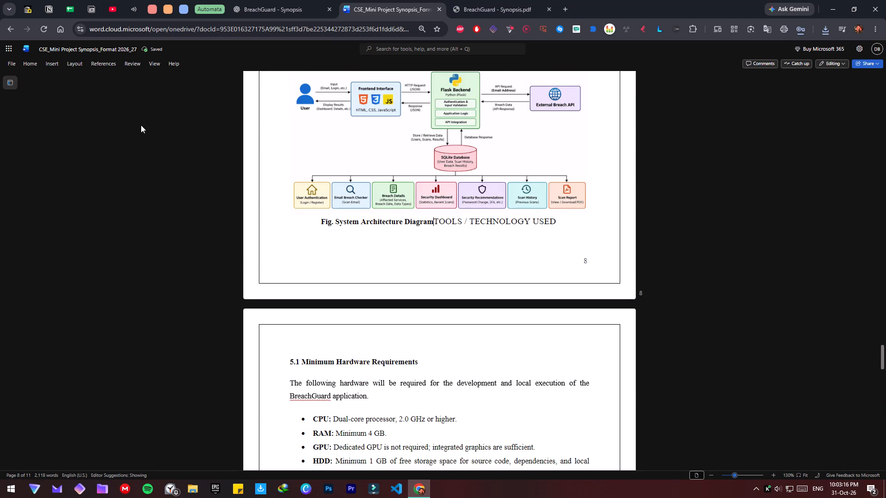
click(50, 64)
click(49, 65)
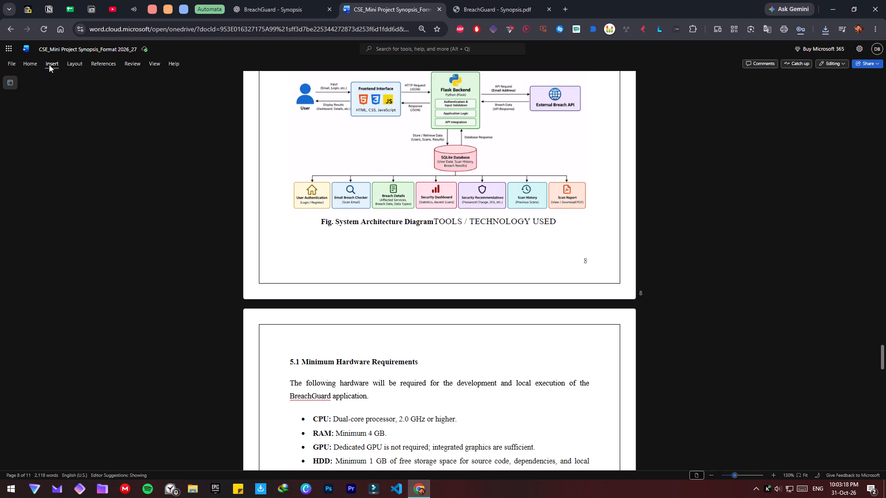
click(25, 64)
click(52, 63)
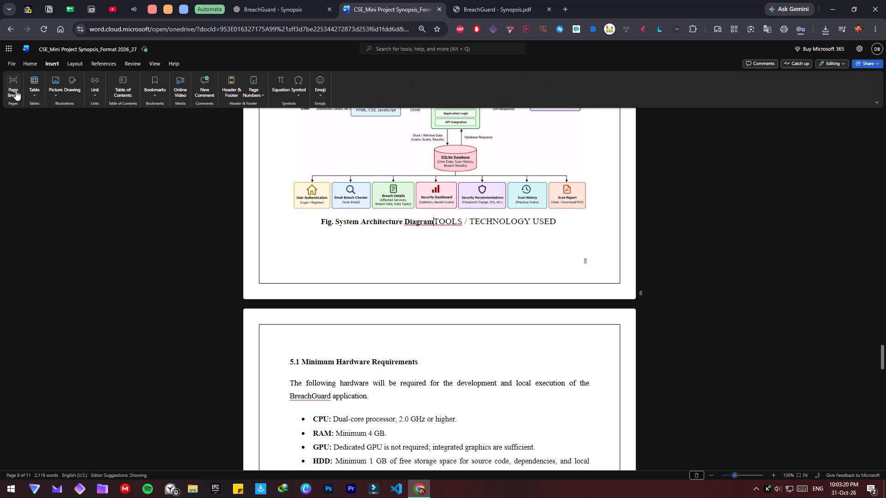
click(13, 90)
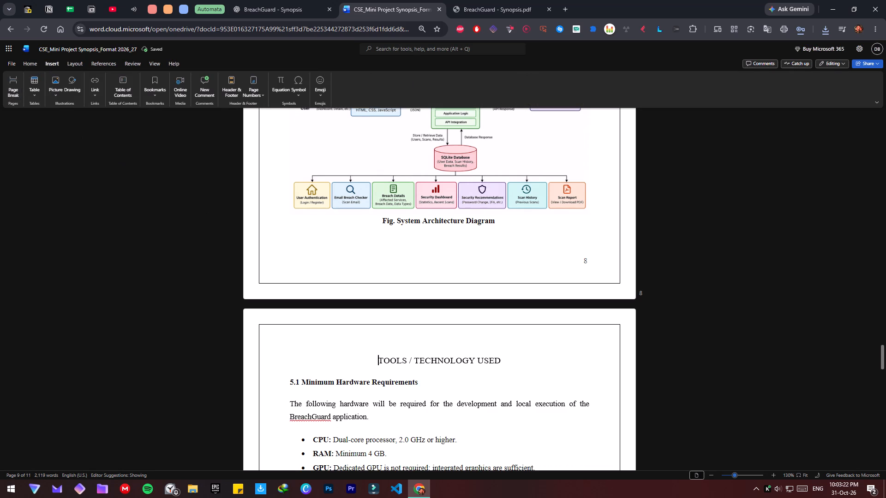
Copy the formatting of the METHODOLOGY / PLANNING OF WORK heading onto the TOOLS / TECHNOLOGY USED heading with Format Painter.
scroll(436, 353, up, 4)
scroll(434, 289, up, 8)
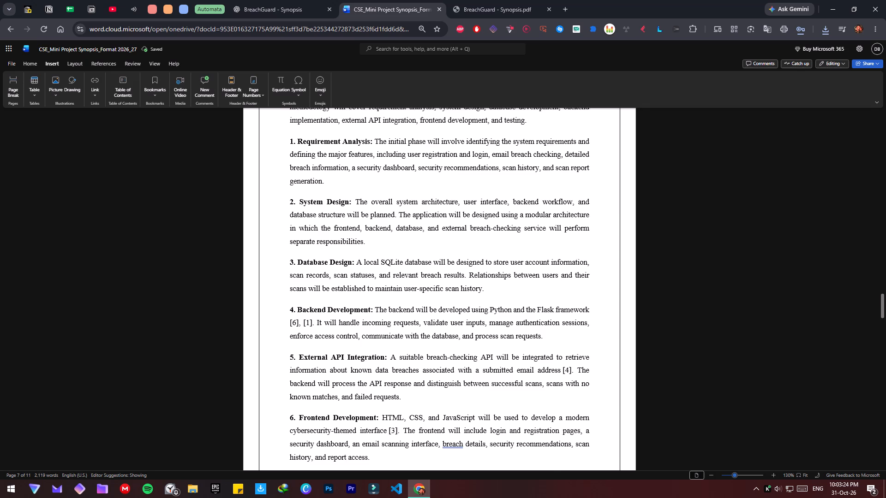
scroll(431, 223, up, 3)
triple_click(401, 244)
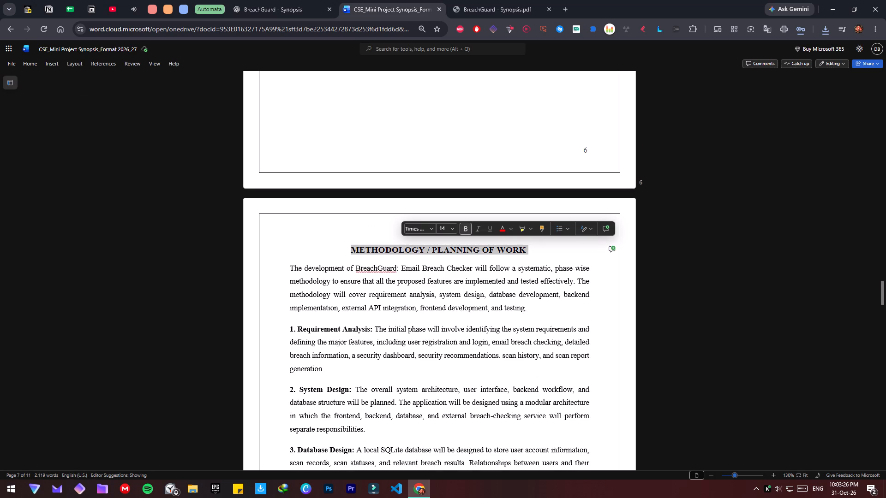
click(543, 228)
scroll(482, 270, down, 11)
scroll(419, 306, up, 1)
scroll(419, 306, down, 6)
drag(377, 300, 383, 299)
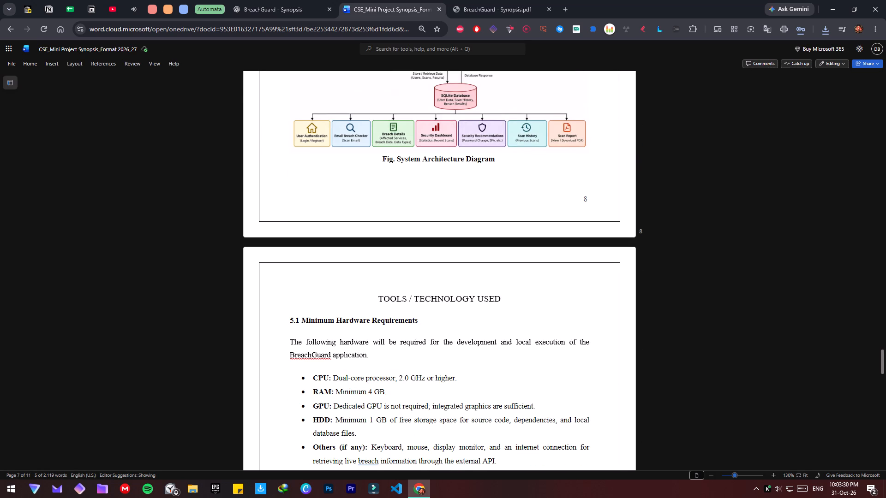
drag(383, 299, 498, 299)
click(446, 285)
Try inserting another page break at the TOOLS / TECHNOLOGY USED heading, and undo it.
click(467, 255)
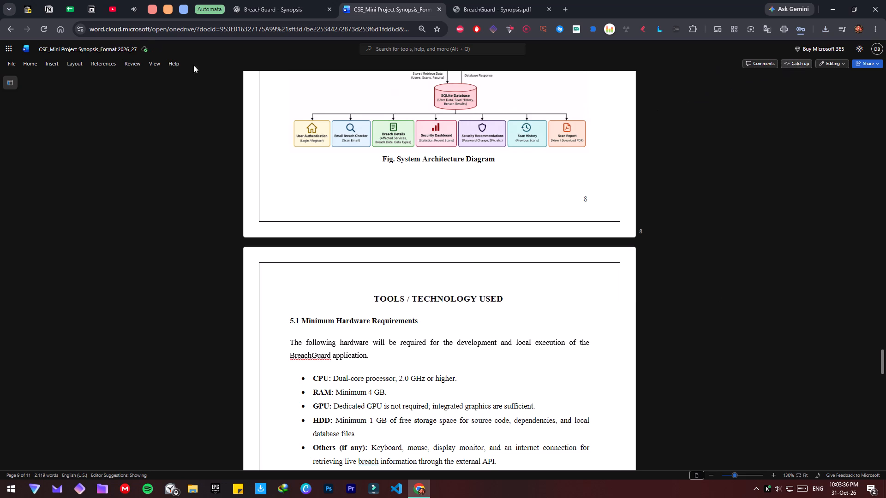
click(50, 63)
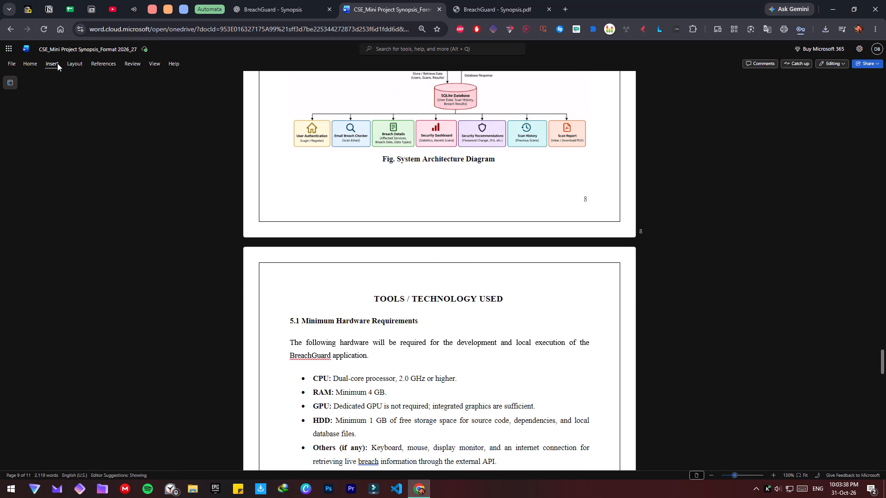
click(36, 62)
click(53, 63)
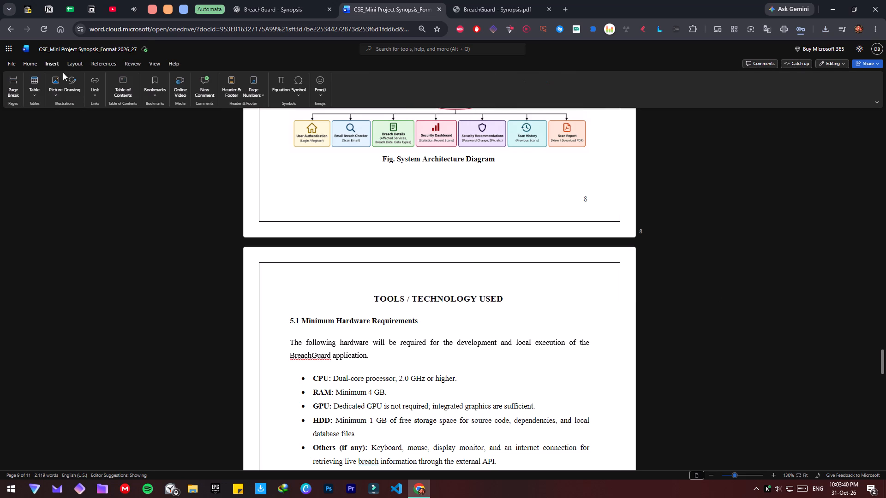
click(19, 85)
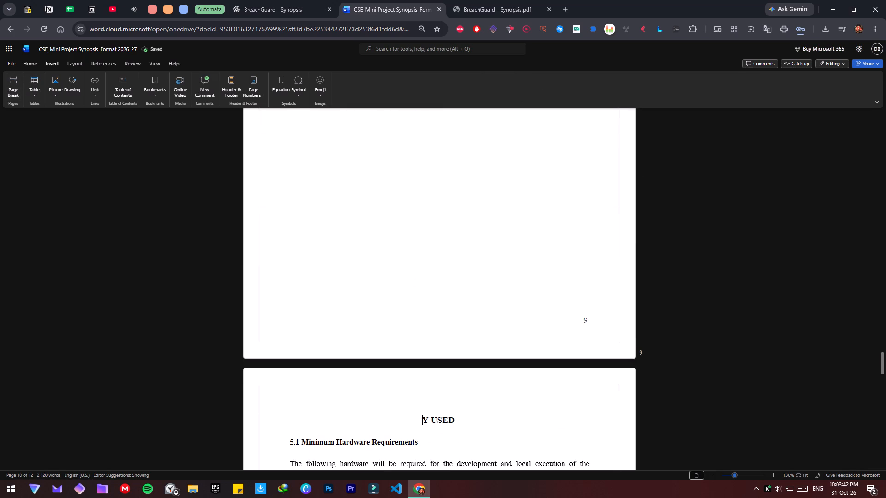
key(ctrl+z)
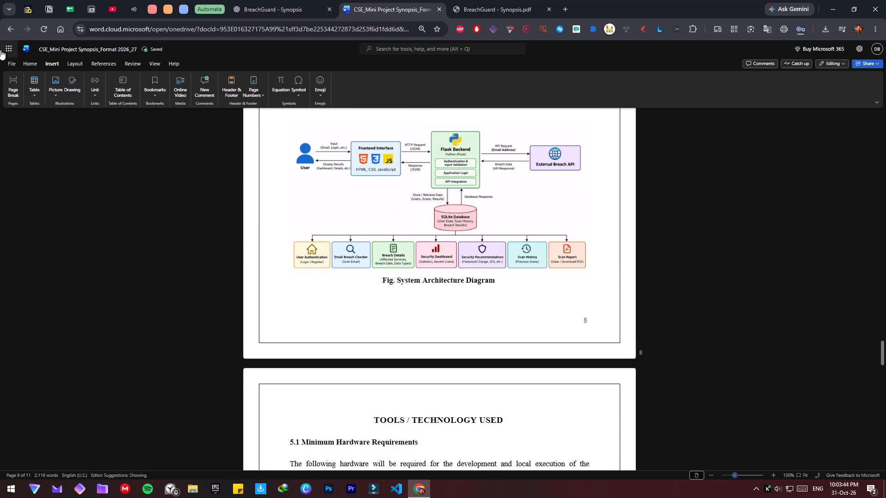
Export the Word synopsis as a PDF again, overwriting BreachGuard - Synopsis.pdf in the Mini Project folder.
click(10, 58)
click(23, 141)
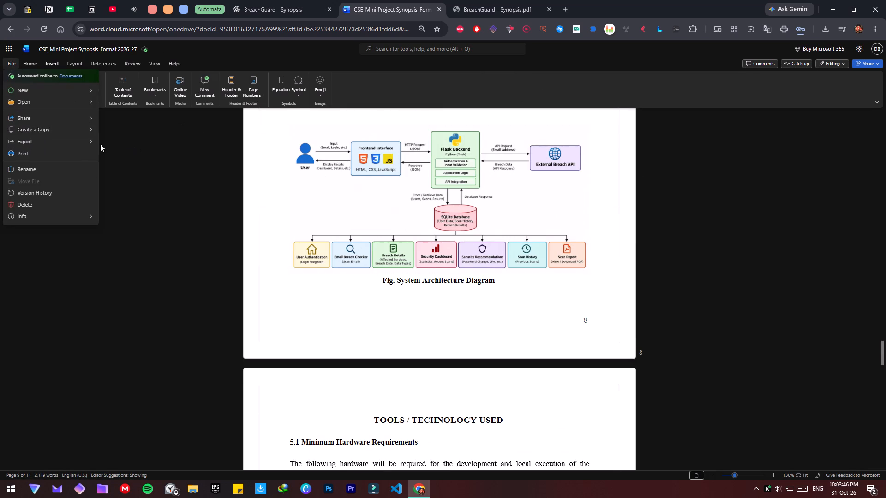
click(78, 142)
click(110, 141)
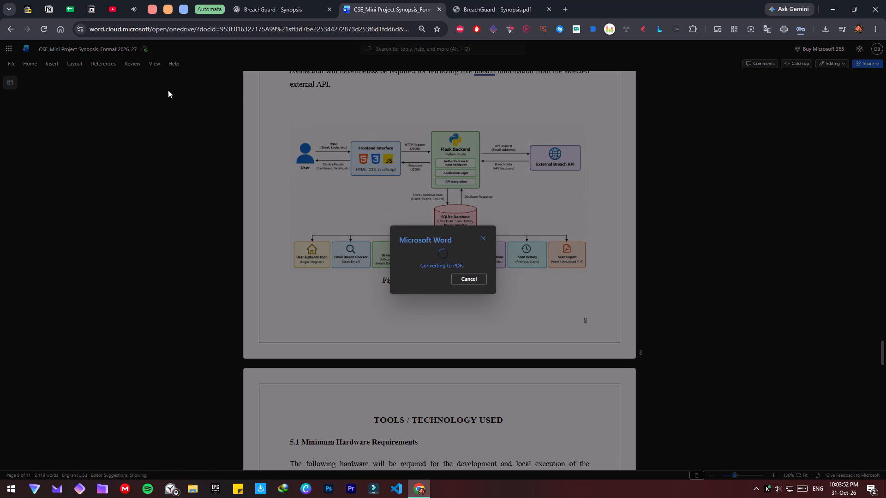
click(433, 273)
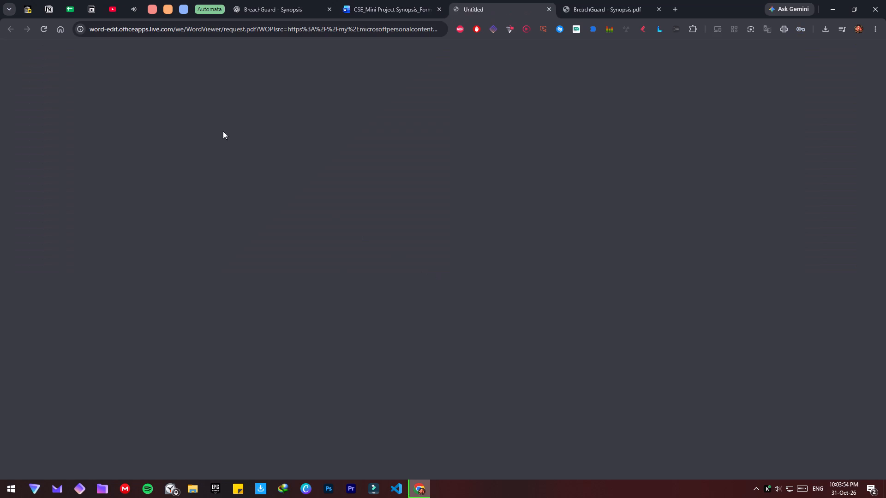
click(182, 68)
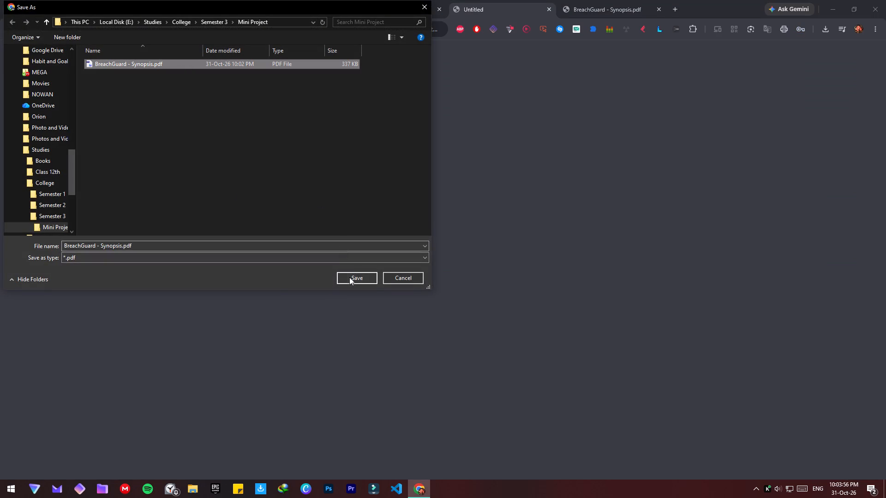
click(349, 277)
click(460, 249)
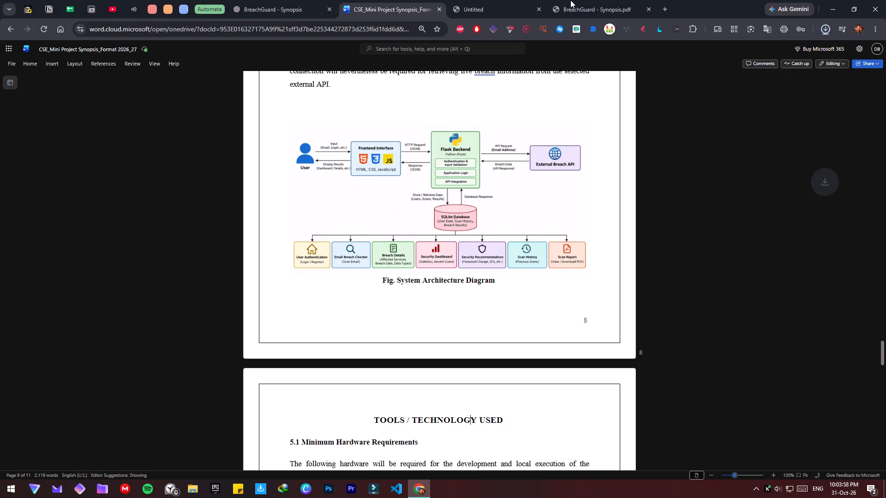
Open the new PDF in place of the old copy and check its pages up to the transition from the System Architecture Diagram to Tools / Technology Used.
drag(713, 55, 625, 0)
middle_click(491, 0)
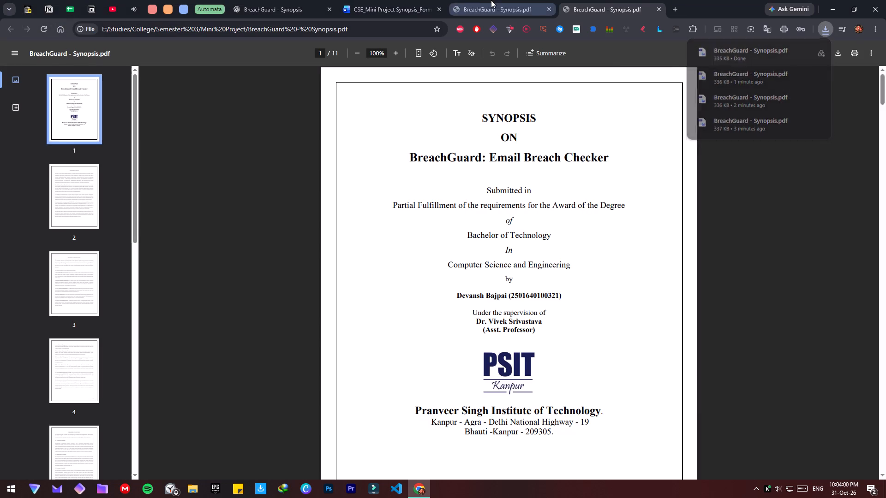
scroll(556, 188, down, 20)
scroll(556, 188, down, 9)
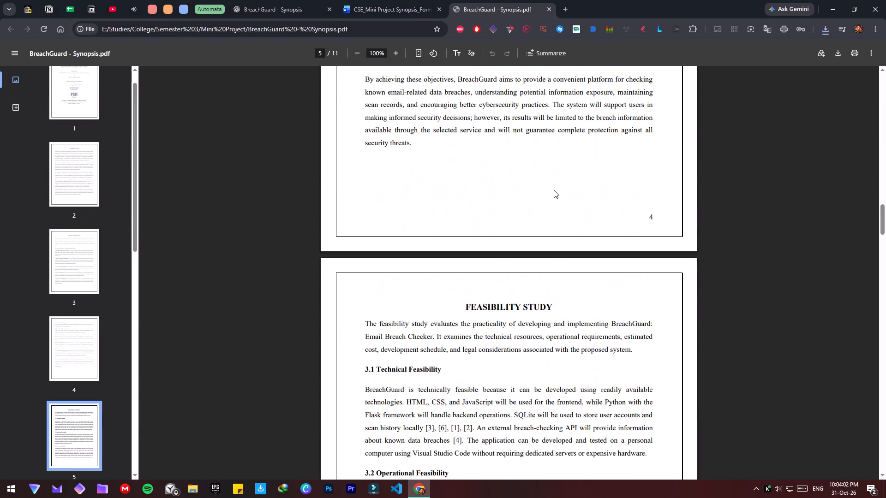
scroll(554, 190, down, 8)
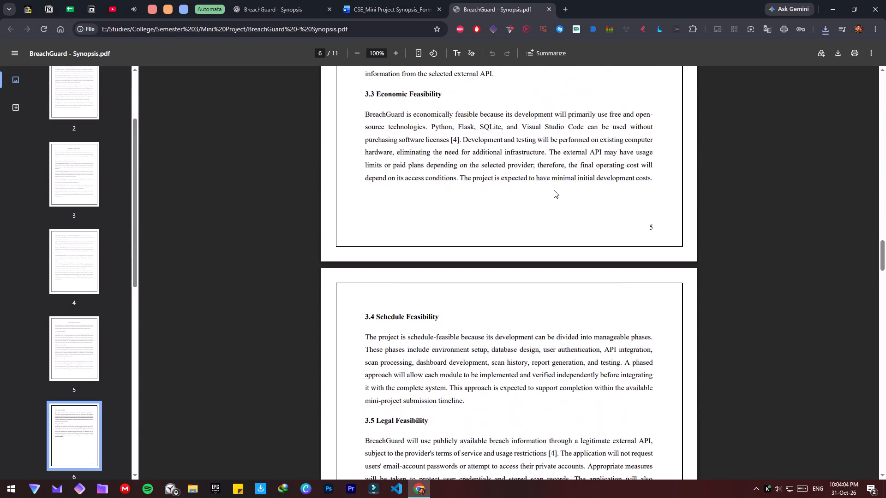
scroll(554, 190, down, 12)
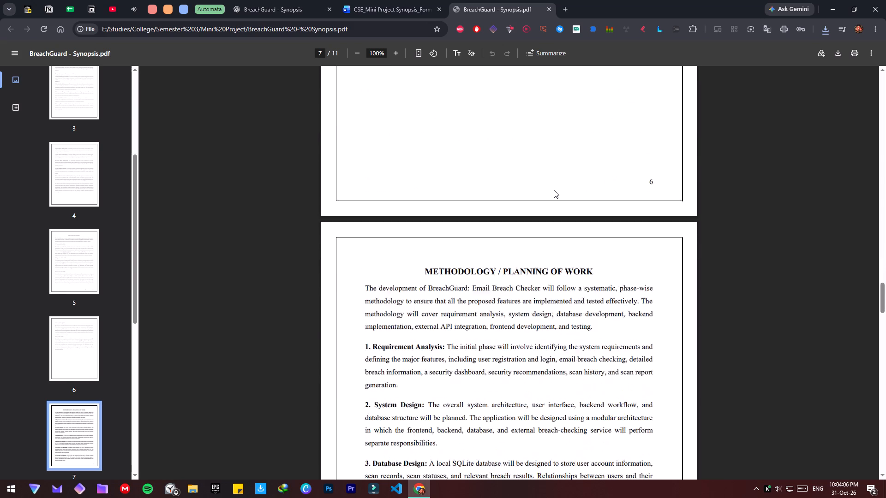
scroll(554, 190, down, 7)
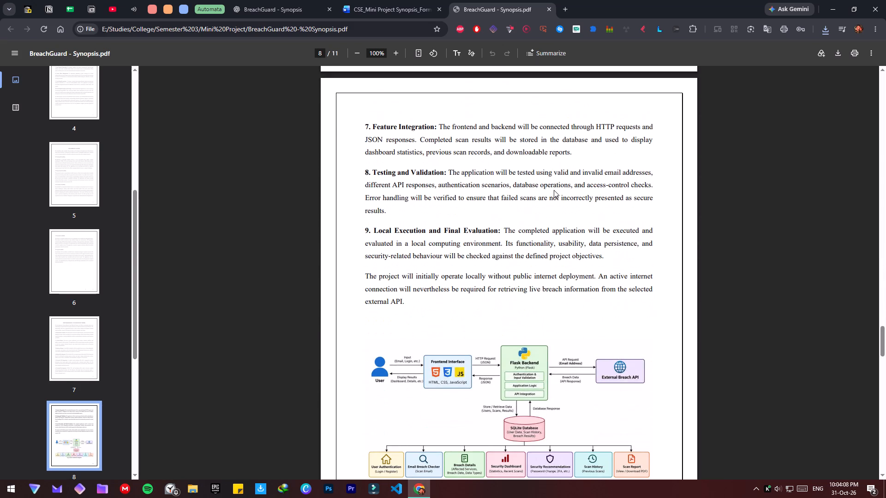
scroll(554, 190, down, 6)
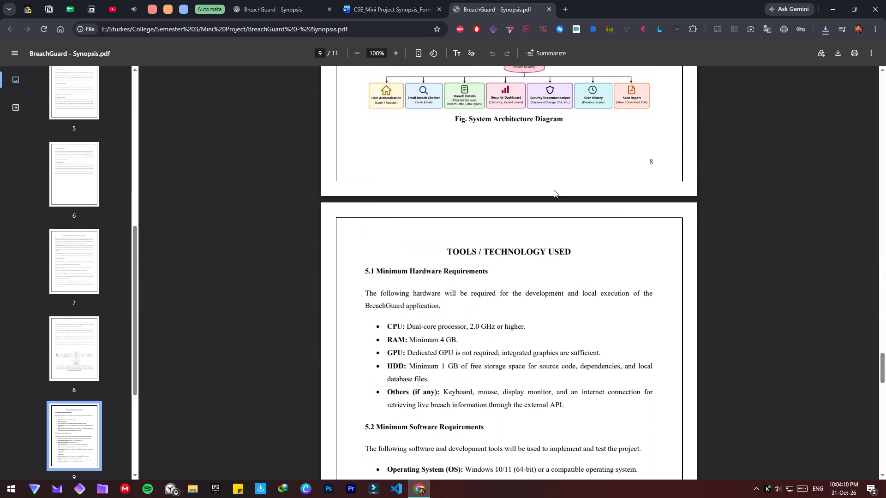
Examine pages 9 to 11 of the PDF, from the hardware and software requirements to the References, focusing on the page 9 to 10 break.
scroll(554, 190, down, 5)
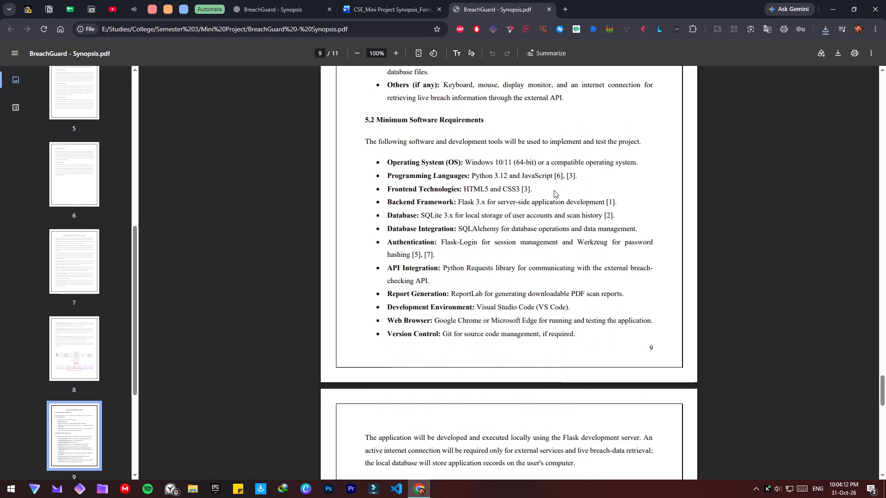
scroll(554, 190, down, 10)
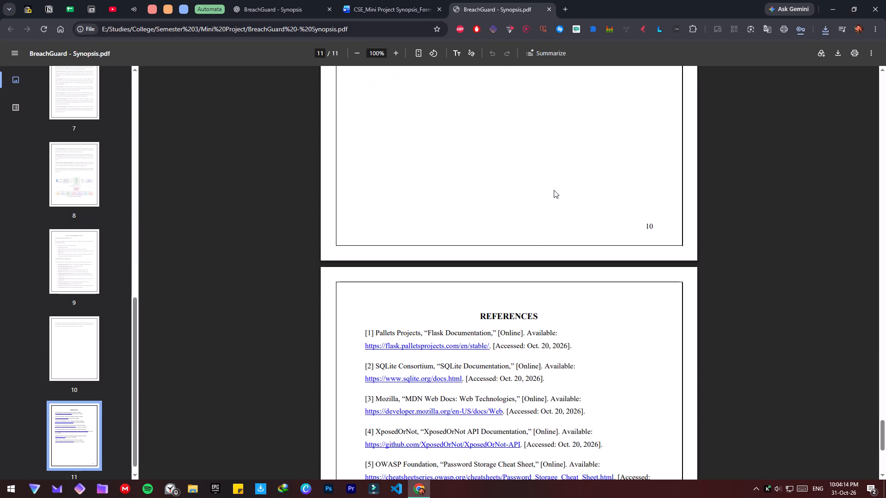
scroll(554, 190, down, 3)
scroll(554, 190, up, 12)
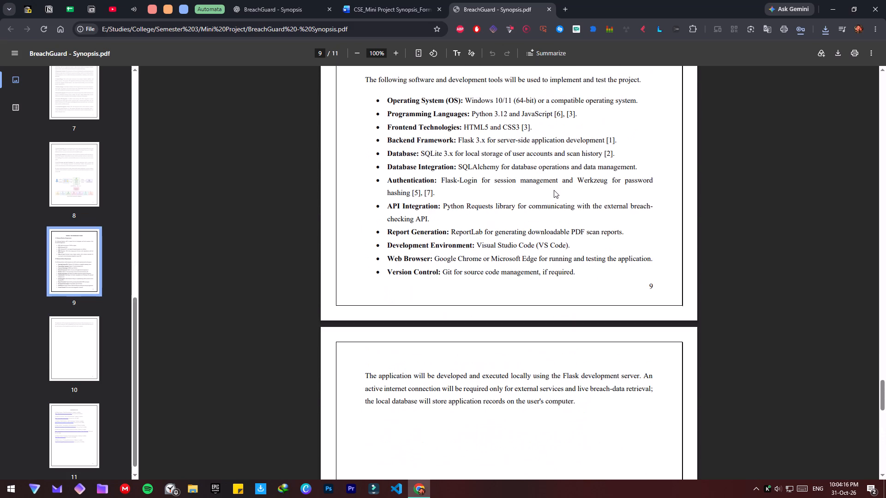
scroll(554, 190, up, 3)
scroll(554, 190, down, 1)
scroll(554, 190, up, 3)
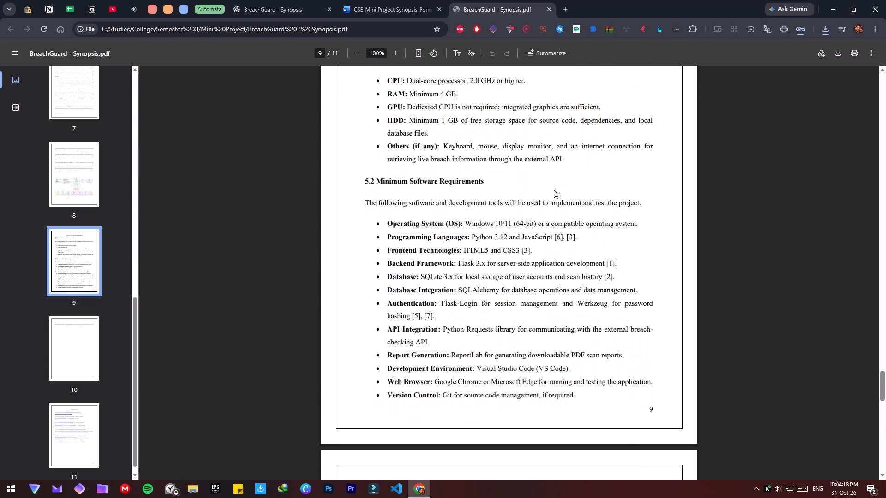
scroll(554, 190, down, 3)
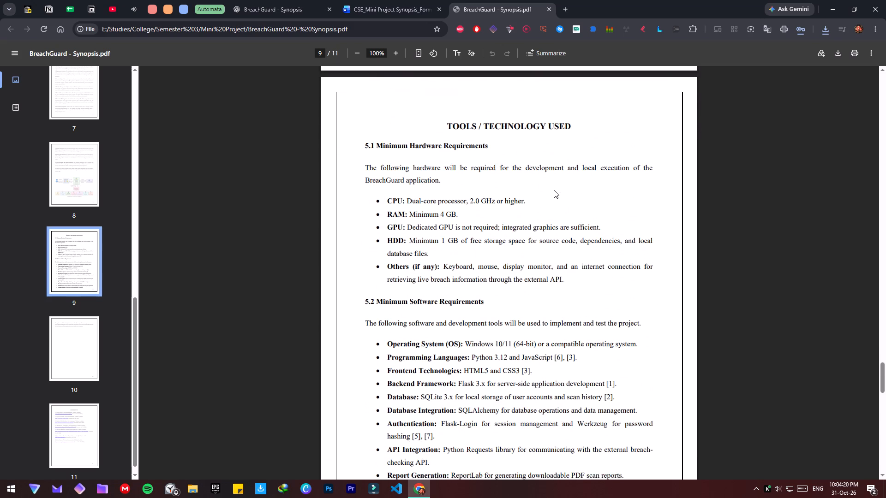
scroll(554, 190, down, 4)
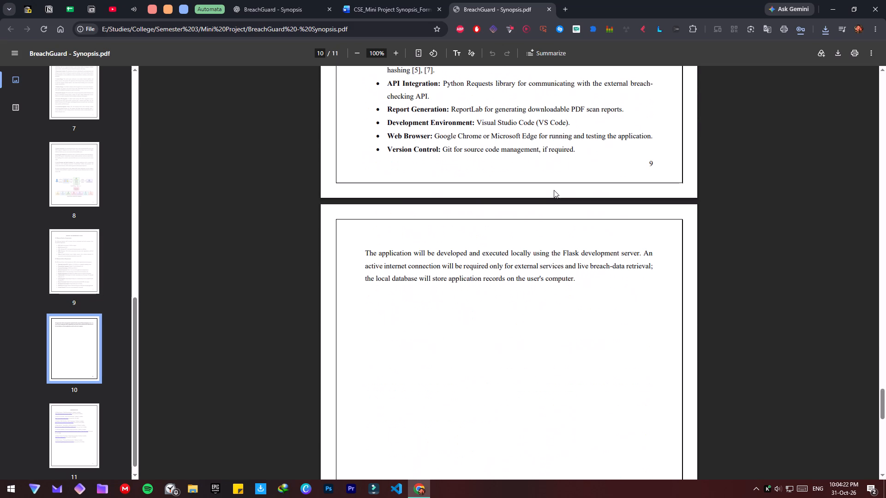
Compare pages 9 and 10 of the PDF, checking how the software requirements list flows into the closing paragraph.
scroll(554, 190, up, 2)
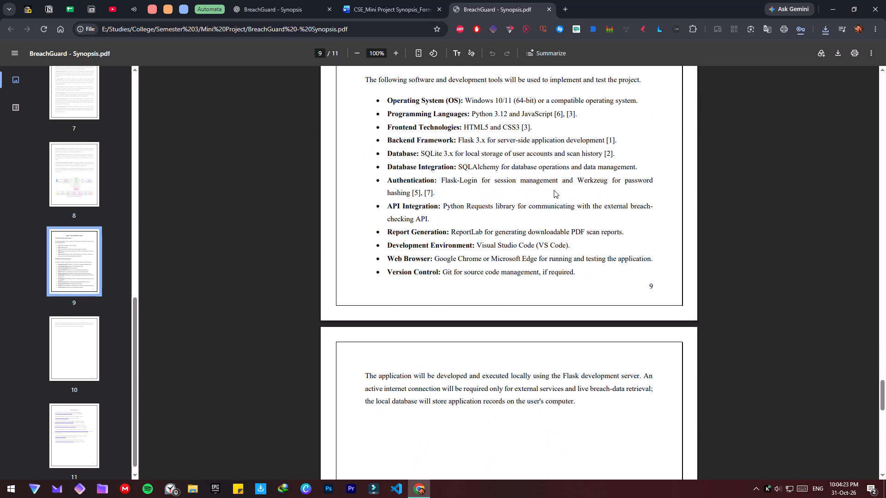
scroll(554, 190, up, 2)
scroll(554, 190, down, 1)
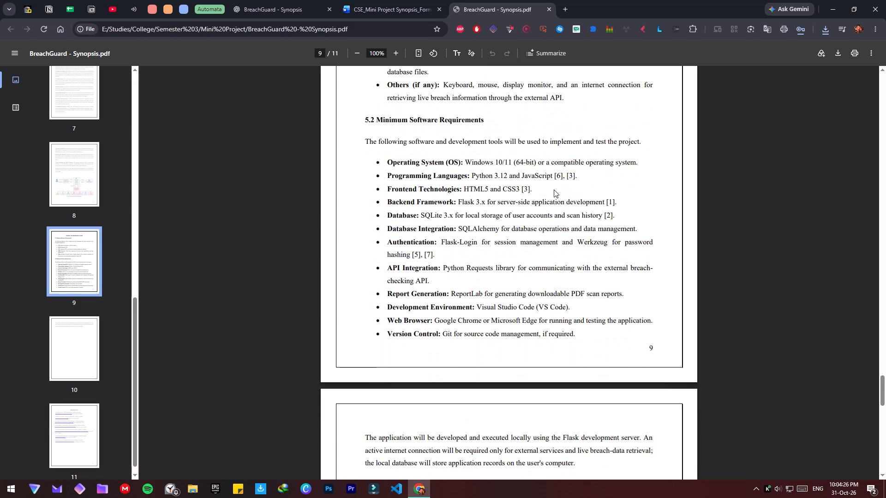
scroll(554, 190, down, 2)
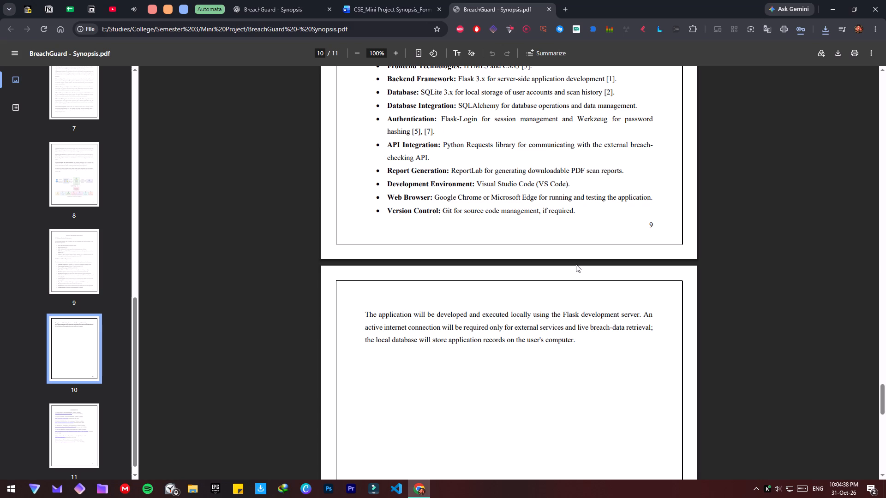
scroll(576, 264, up, 4)
scroll(513, 173, up, 1)
scroll(510, 141, down, 1)
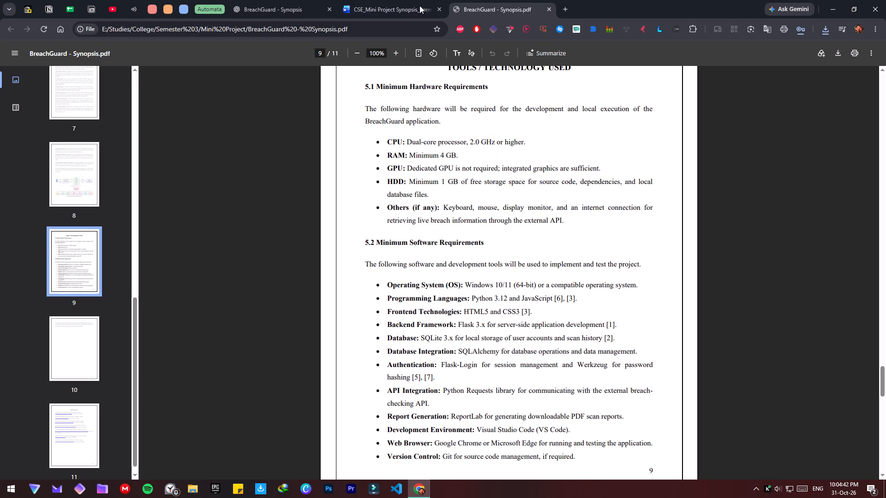
In the Word synopsis, delete the closing paragraph about local execution on the Flask development server below the Version Control bullet.
click(413, 0)
scroll(419, 179, down, 8)
scroll(426, 220, down, 5)
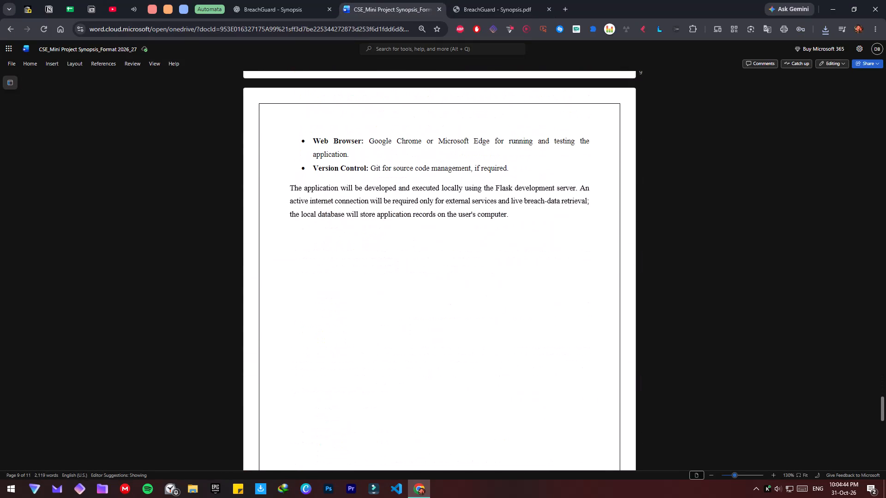
drag(521, 209, 287, 188)
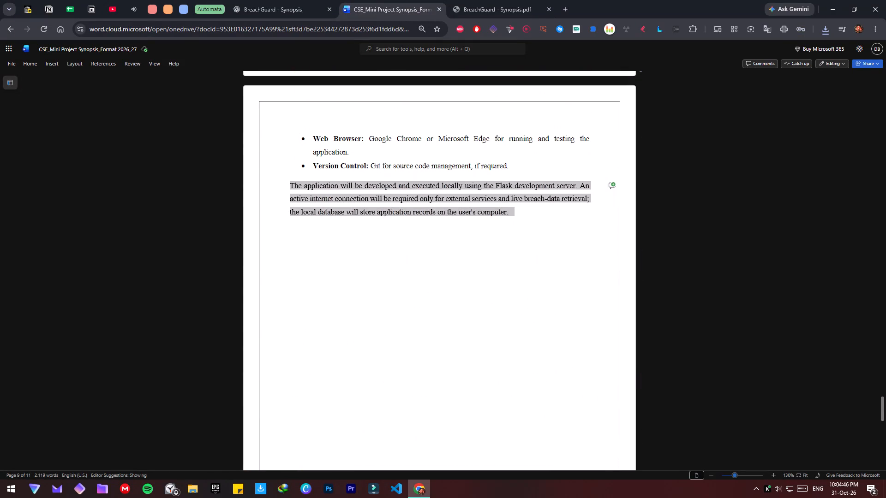
key(BackSpace)
key(BackSpace)
Remove the existing break between the Version Control bullet and REFERENCES, and insert a fresh page break before REFERENCES.
scroll(375, 182, up, 1)
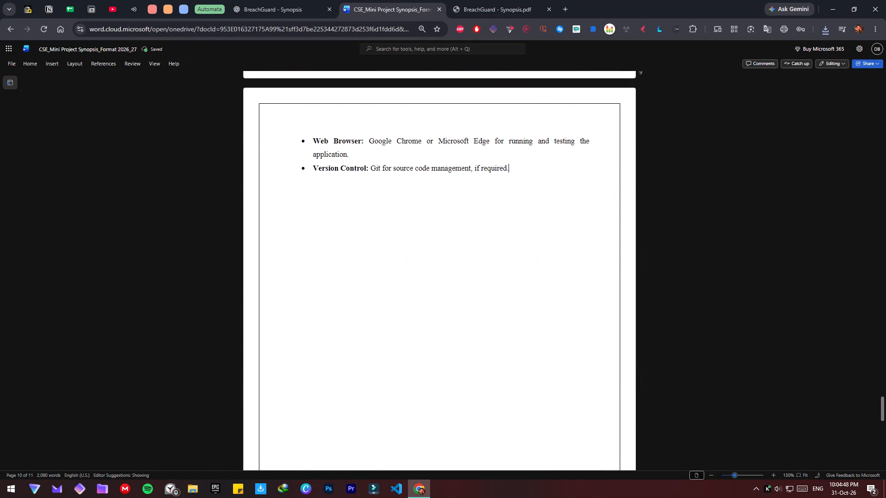
key(Delete)
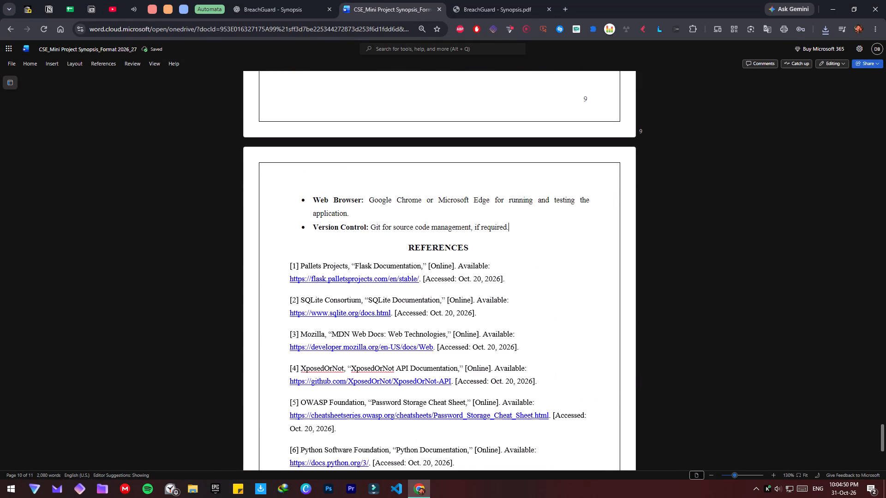
key(Delete)
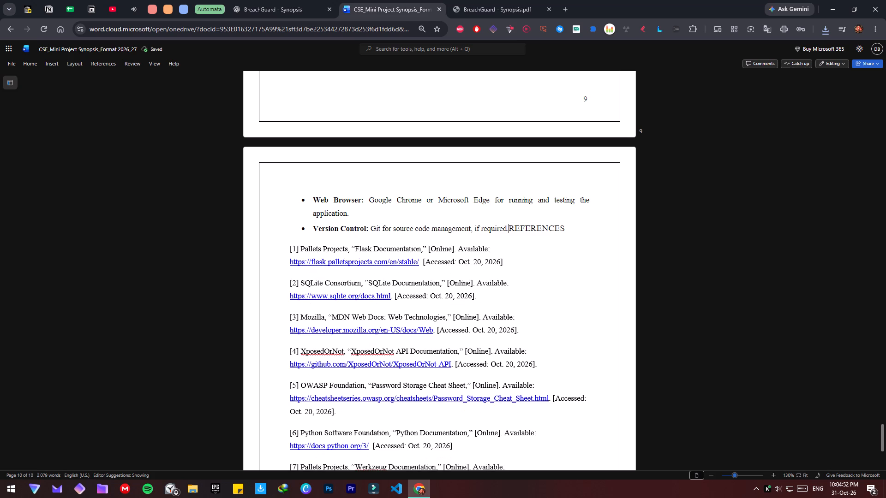
click(53, 66)
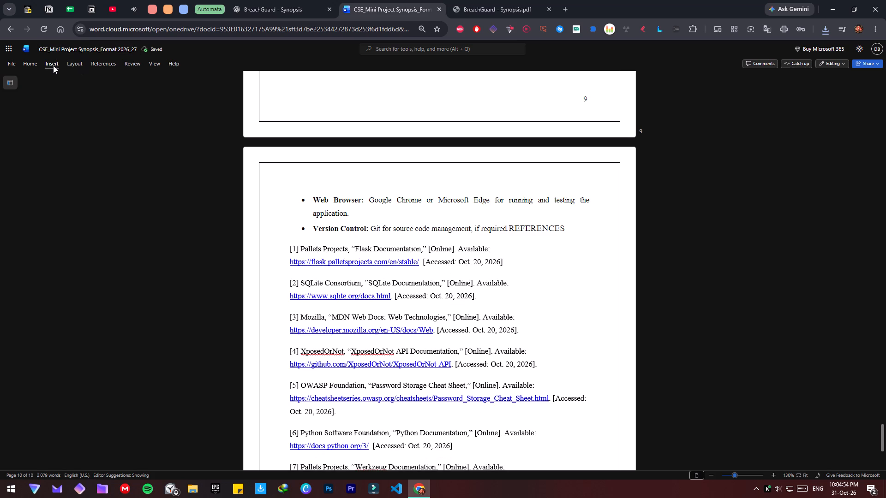
click(32, 63)
click(57, 60)
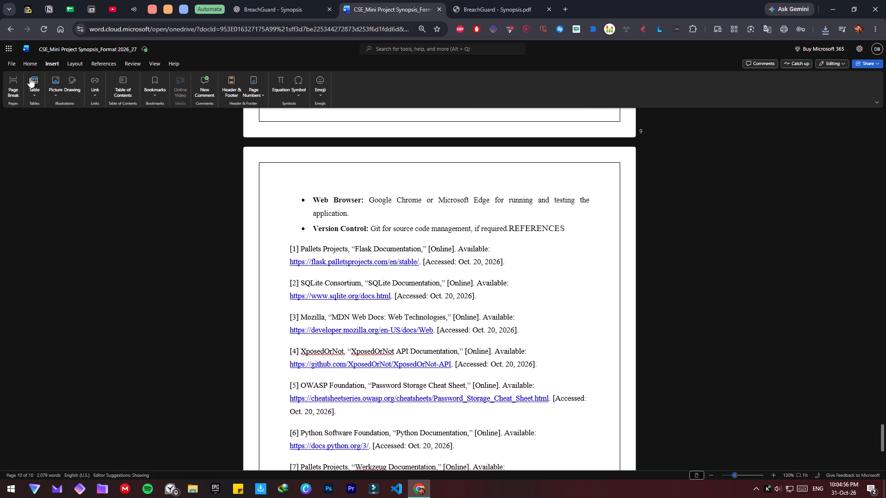
click(15, 89)
scroll(301, 165, up, 3)
scroll(377, 193, up, 2)
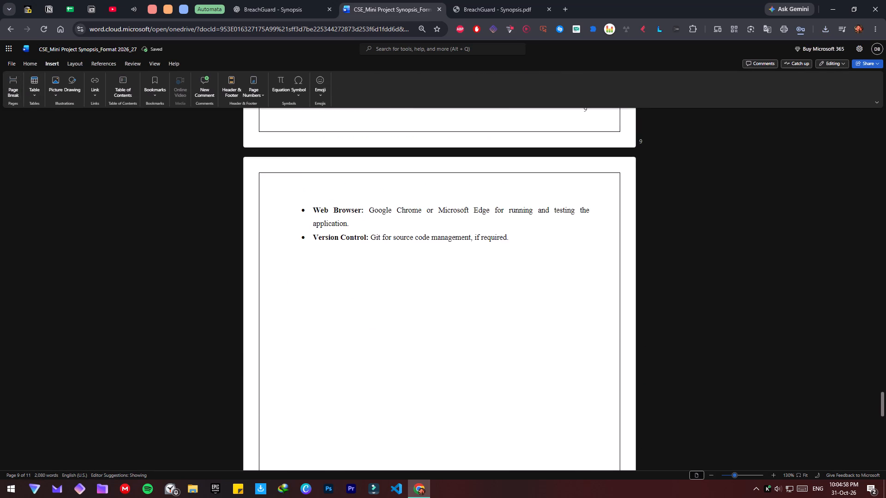
scroll(361, 218, down, 6)
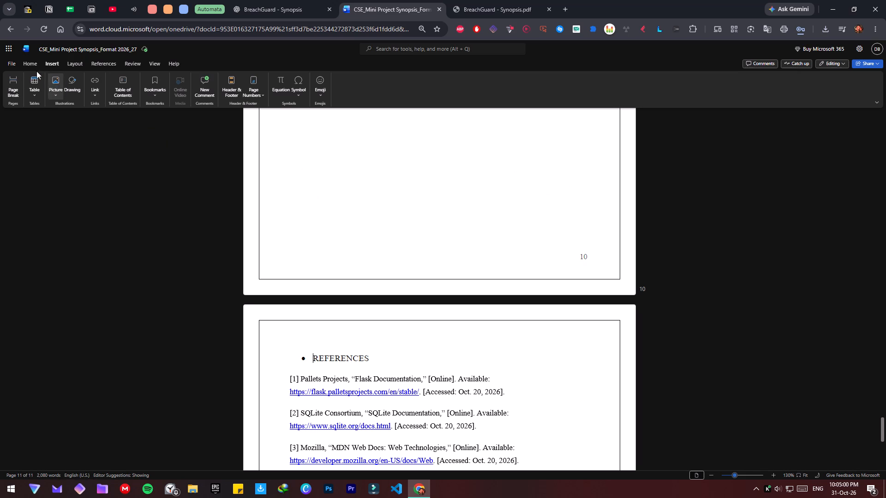
Remove the bullet from the REFERENCES heading.
click(27, 65)
triple_click(335, 359)
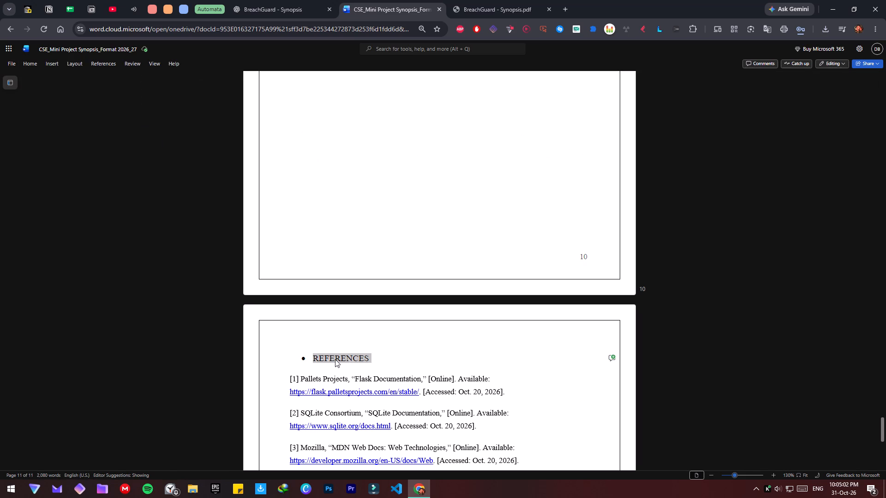
click(495, 342)
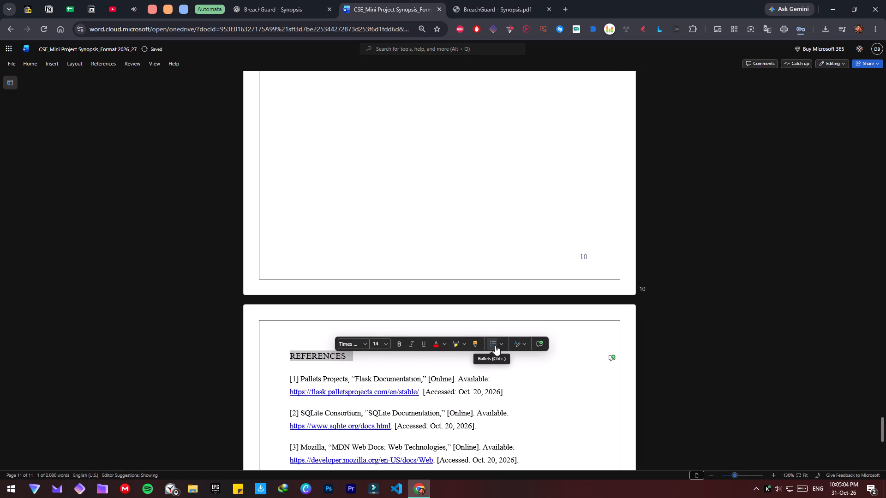
click(491, 360)
Copy the formatting of the TOOLS / TECHNOLOGY USED heading onto the REFERENCES heading with Format Painter.
scroll(379, 289, up, 7)
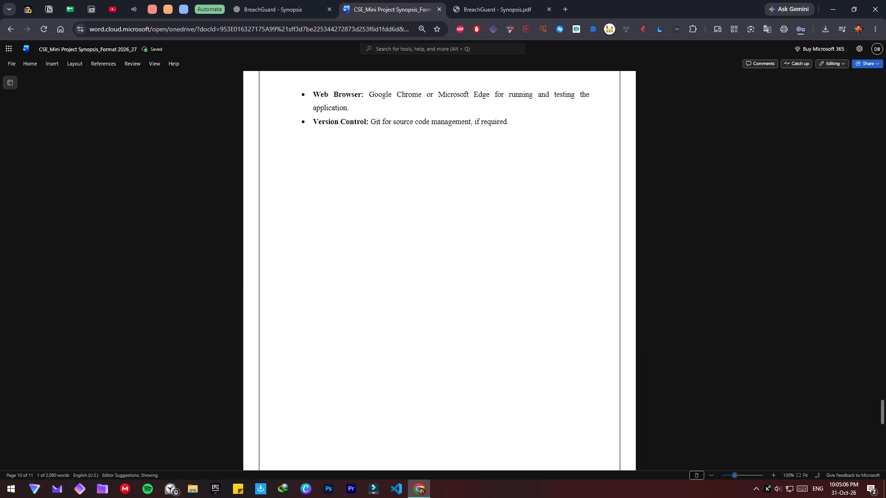
scroll(383, 245, up, 8)
triple_click(385, 246)
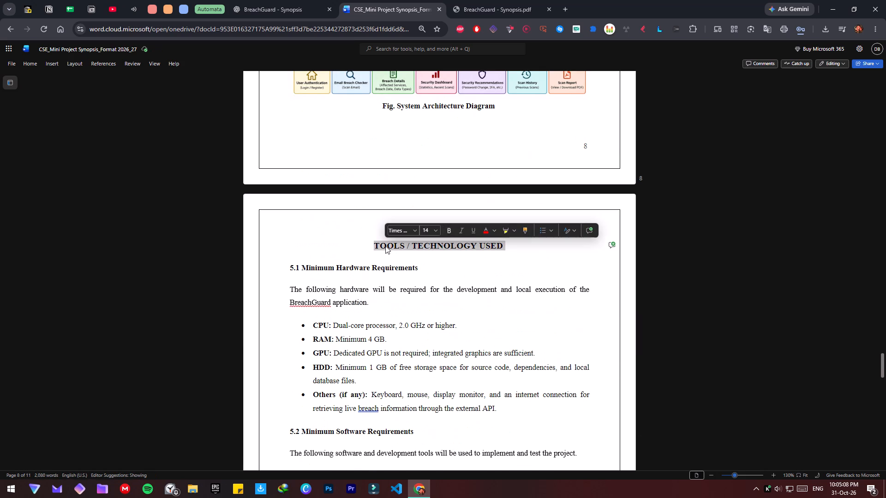
click(526, 230)
scroll(435, 284, down, 10)
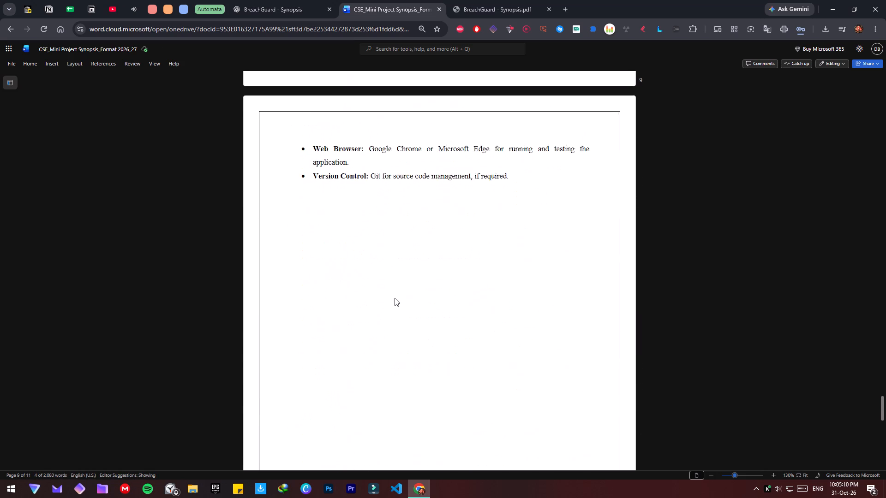
scroll(393, 298, down, 6)
drag(288, 293, 345, 293)
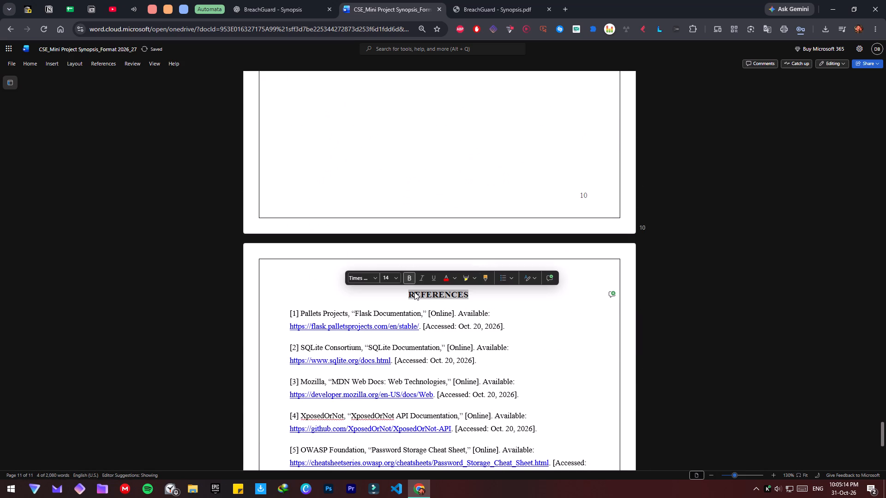
click(471, 301)
Review the Word document from the Feasibility Study to the last pages, checking headings and page transitions.
scroll(515, 240, up, 13)
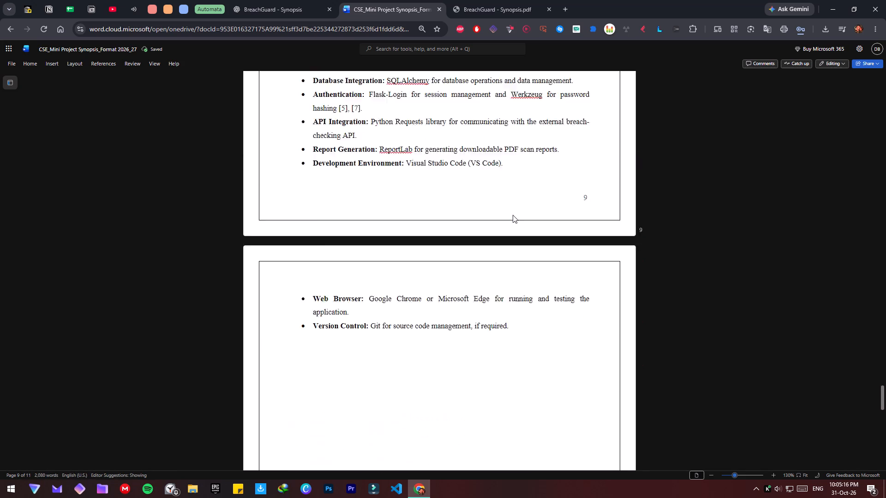
scroll(513, 215, up, 19)
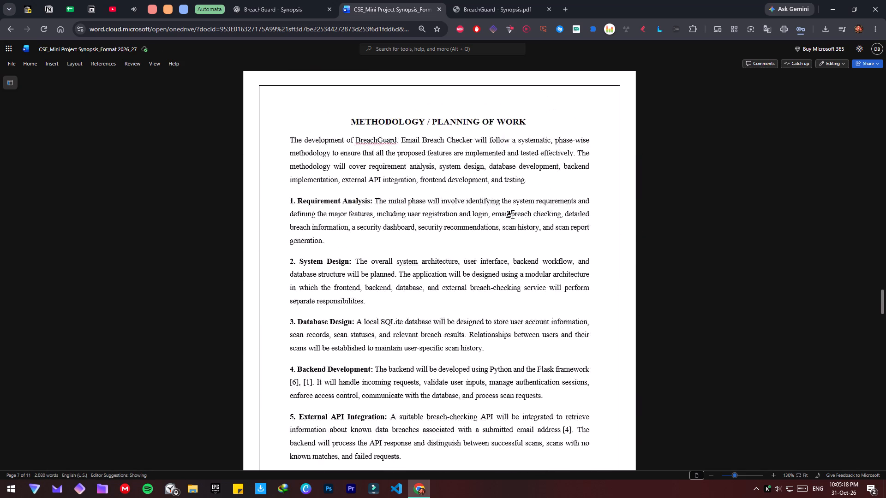
scroll(513, 215, up, 4)
scroll(513, 215, down, 1)
scroll(513, 215, up, 17)
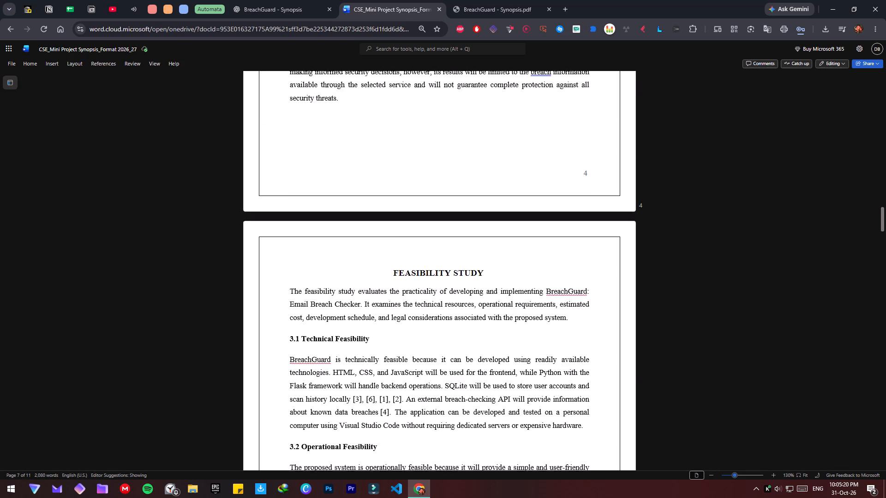
scroll(512, 215, up, 6)
scroll(512, 215, down, 17)
scroll(512, 215, up, 1)
scroll(512, 215, down, 3)
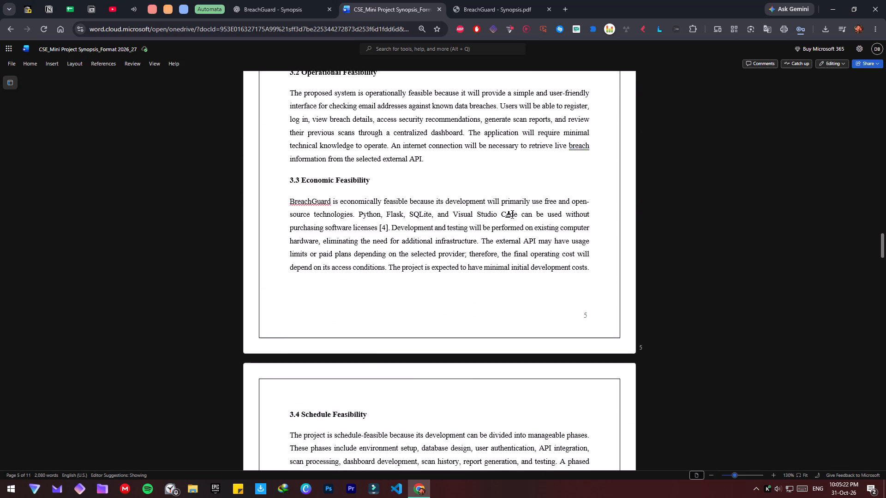
scroll(512, 215, down, 7)
scroll(512, 215, up, 1)
scroll(512, 215, down, 17)
scroll(512, 215, up, 1)
scroll(512, 215, down, 10)
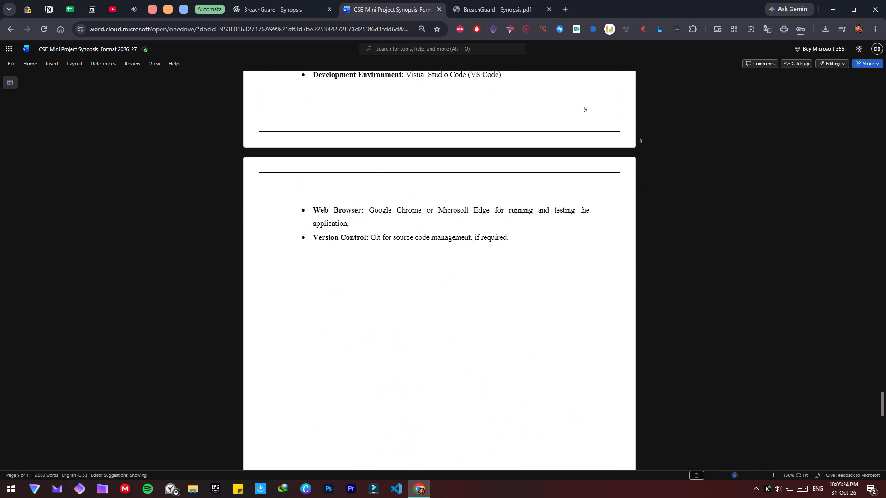
scroll(512, 215, down, 6)
scroll(512, 215, up, 10)
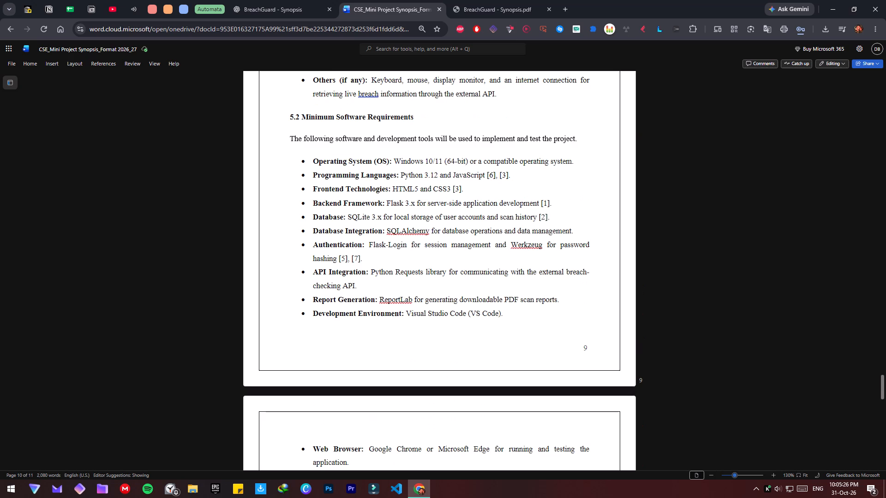
scroll(512, 215, up, 5)
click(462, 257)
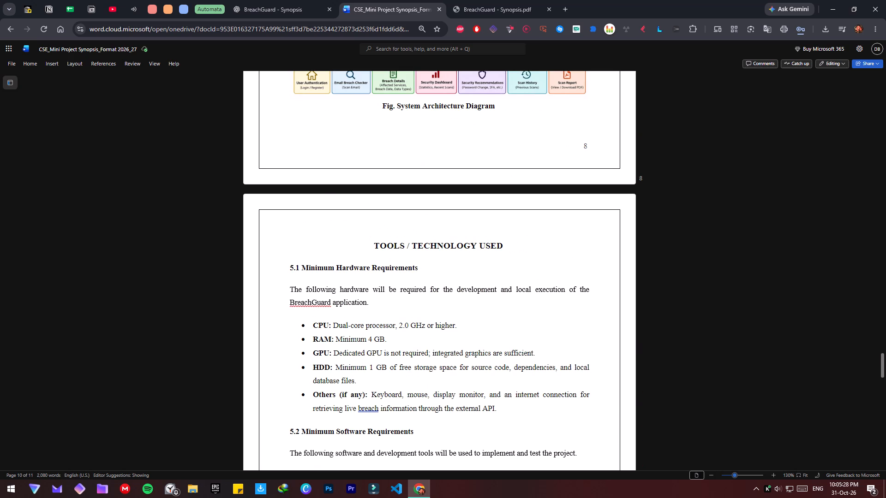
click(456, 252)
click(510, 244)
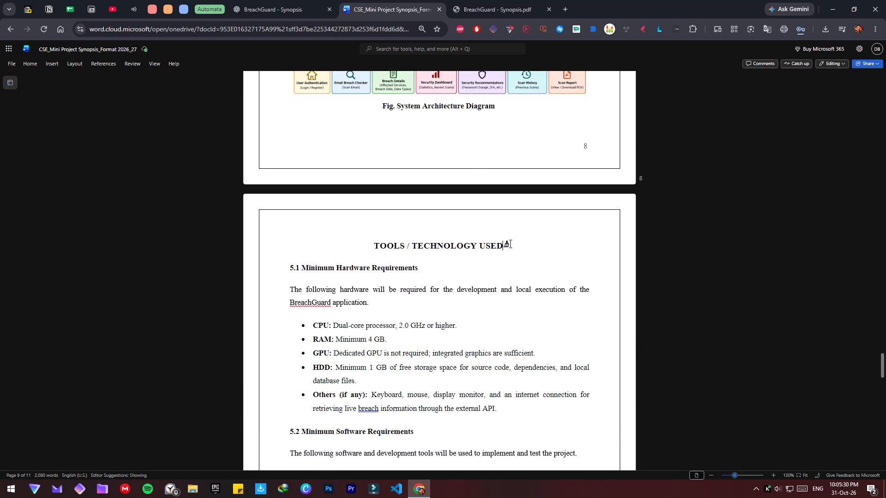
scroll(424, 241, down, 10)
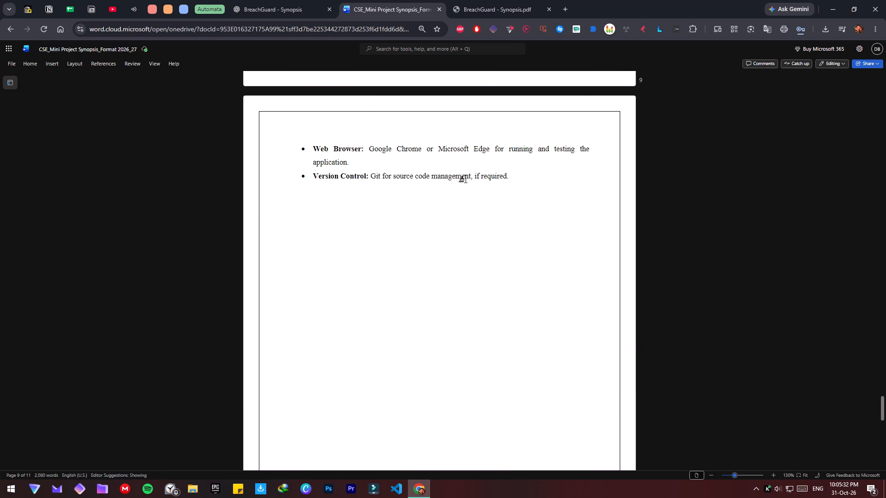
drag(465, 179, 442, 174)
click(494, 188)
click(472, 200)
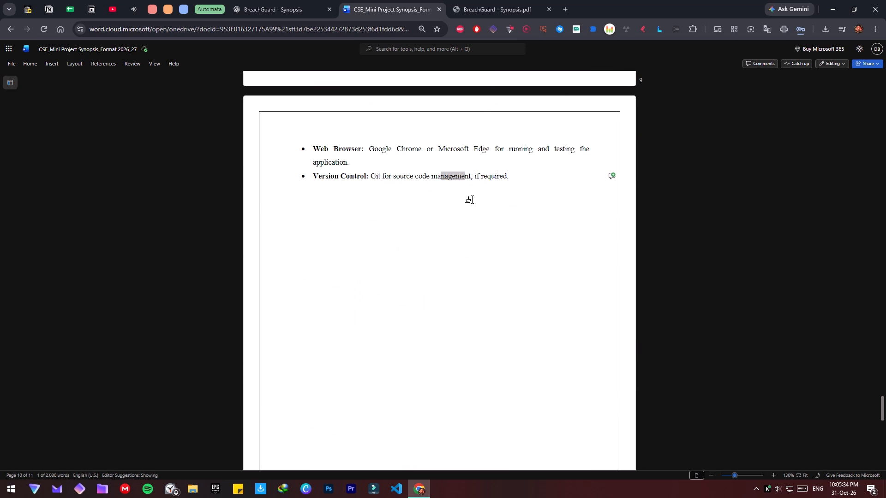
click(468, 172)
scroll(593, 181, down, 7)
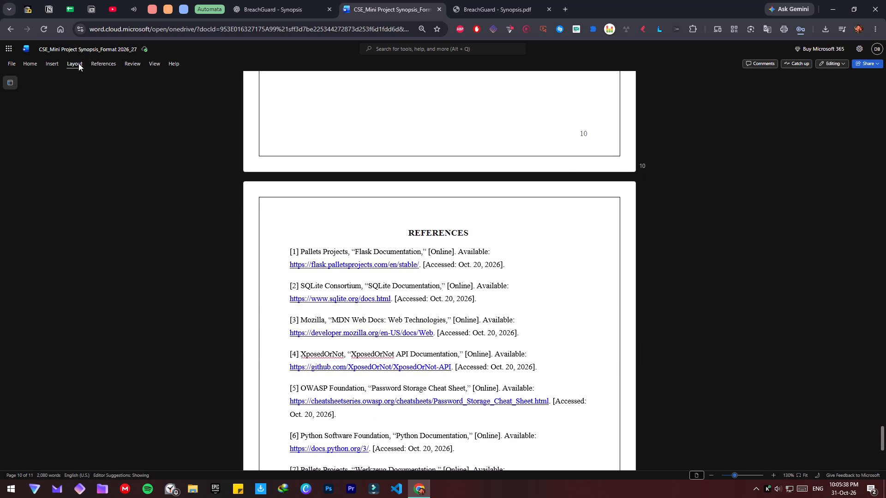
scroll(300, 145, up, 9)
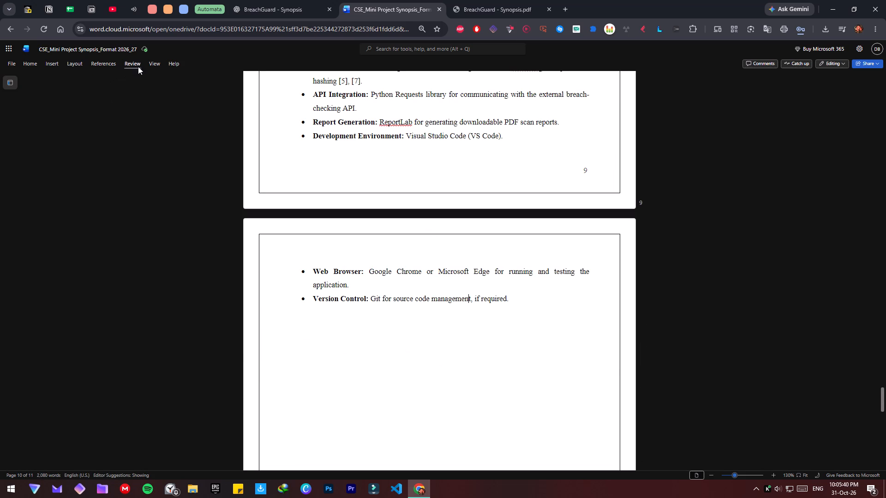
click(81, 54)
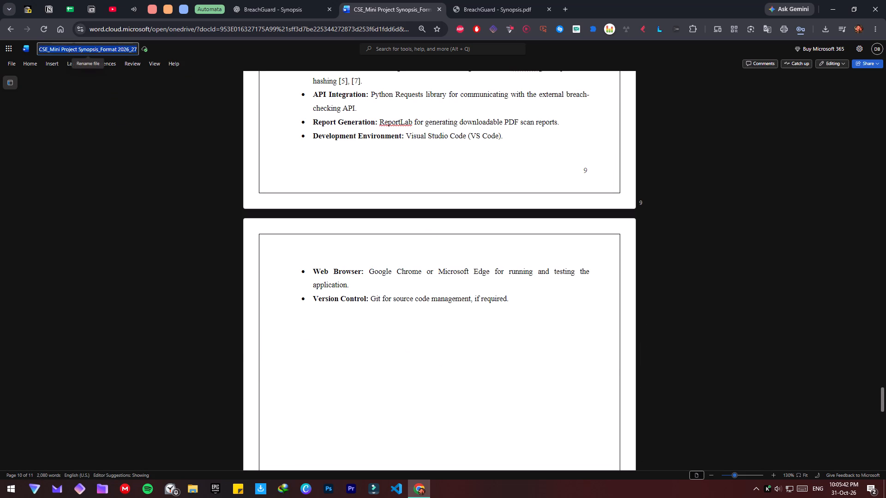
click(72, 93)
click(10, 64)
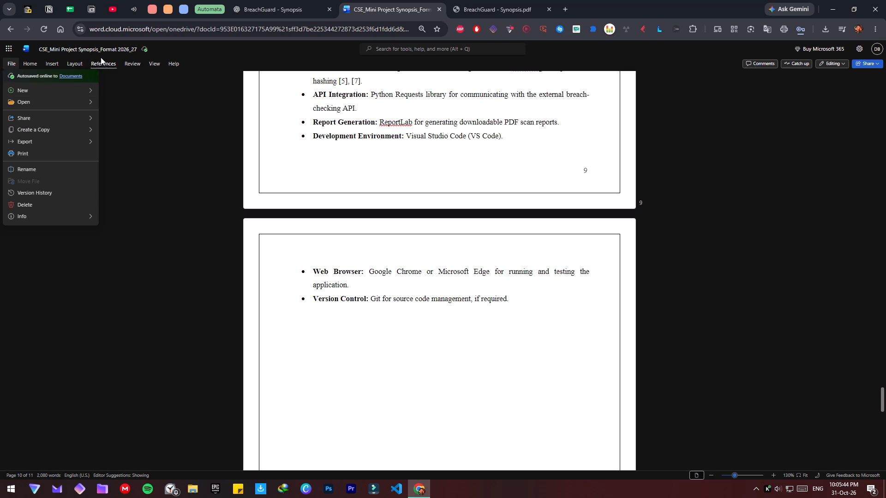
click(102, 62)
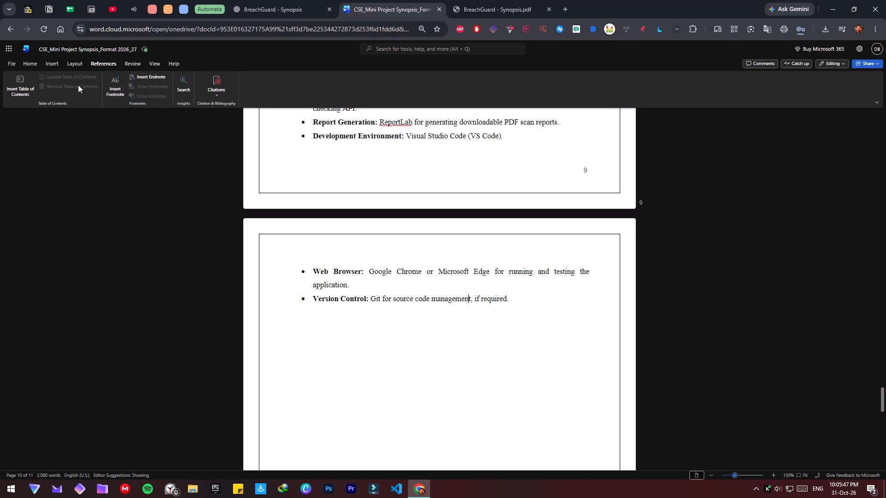
Export the document as a PDF to the Mini Project folder, replacing BreachGuard - Synopsis.pdf.
click(9, 60)
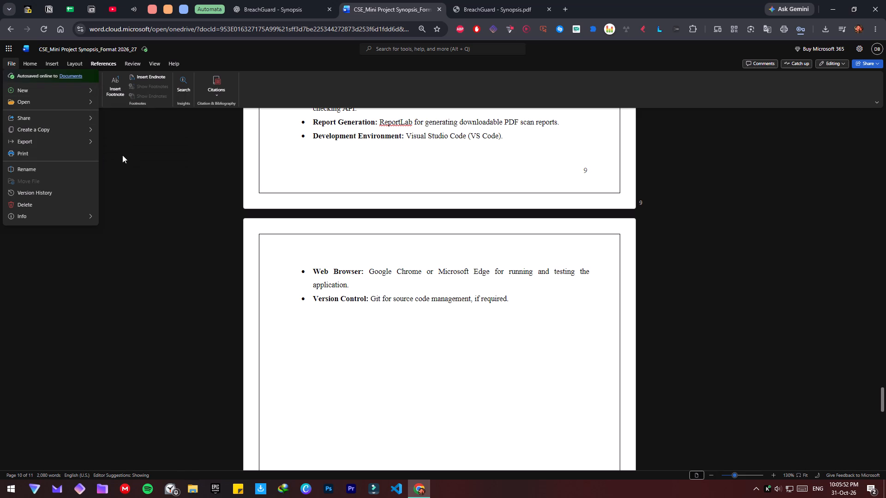
click(118, 138)
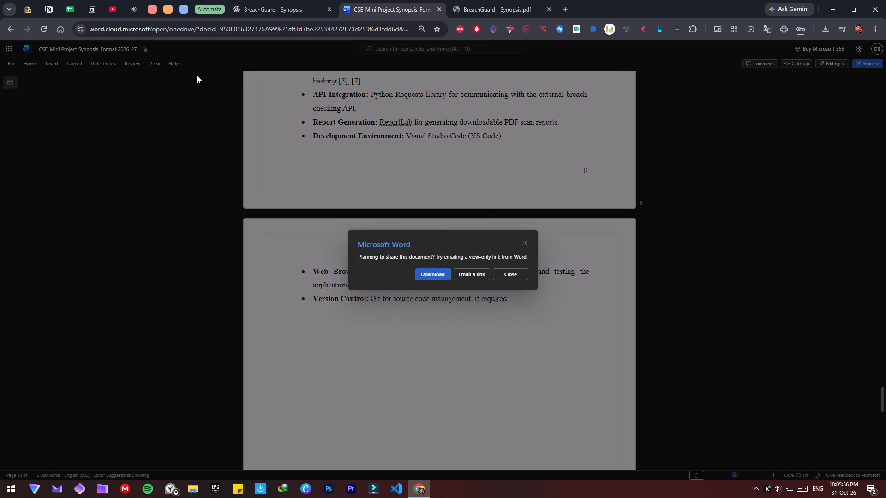
click(427, 273)
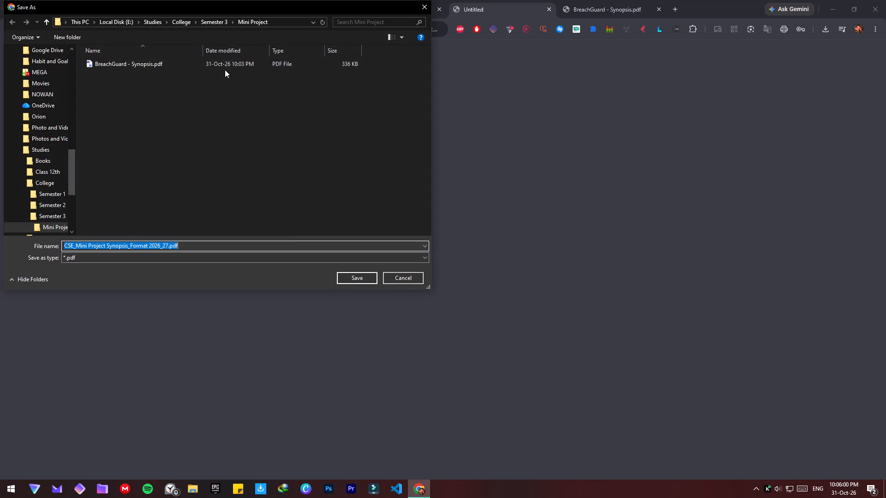
click(250, 55)
click(258, 64)
click(357, 284)
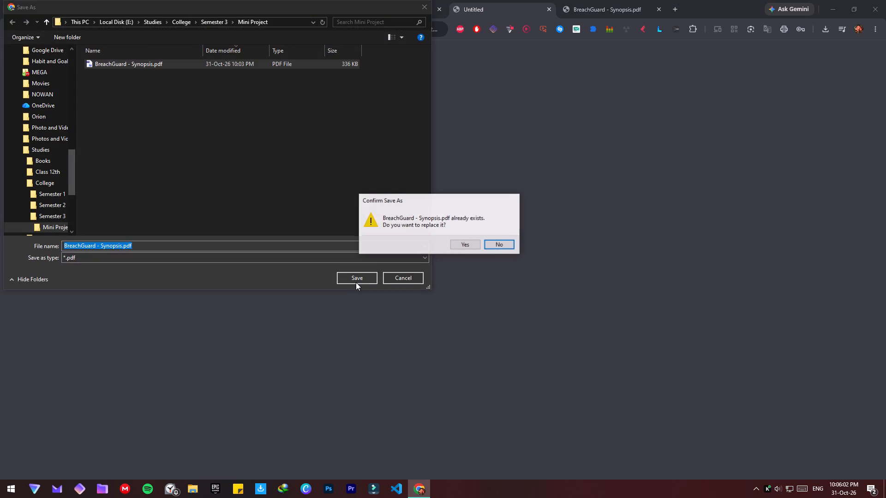
click(468, 245)
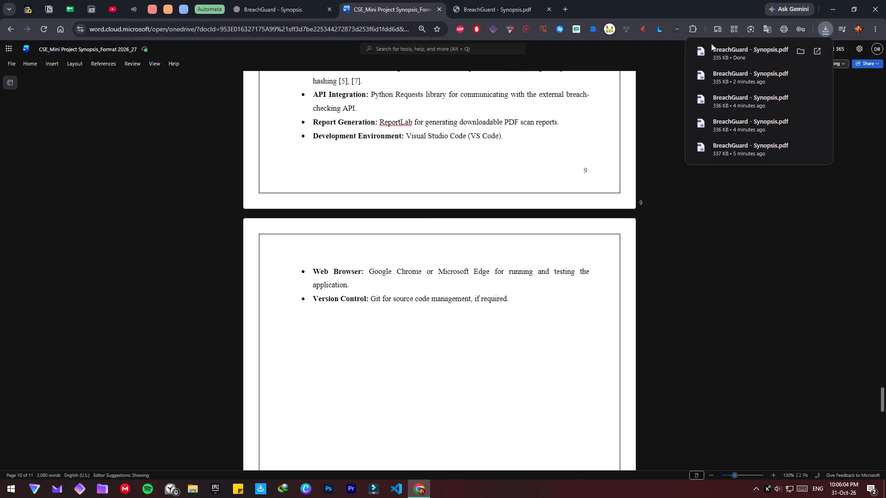
Open the newly exported BreachGuard - Synopsis.pdf and review every page from the cover to REFERENCES, checking page transitions and headings.
click(751, 54)
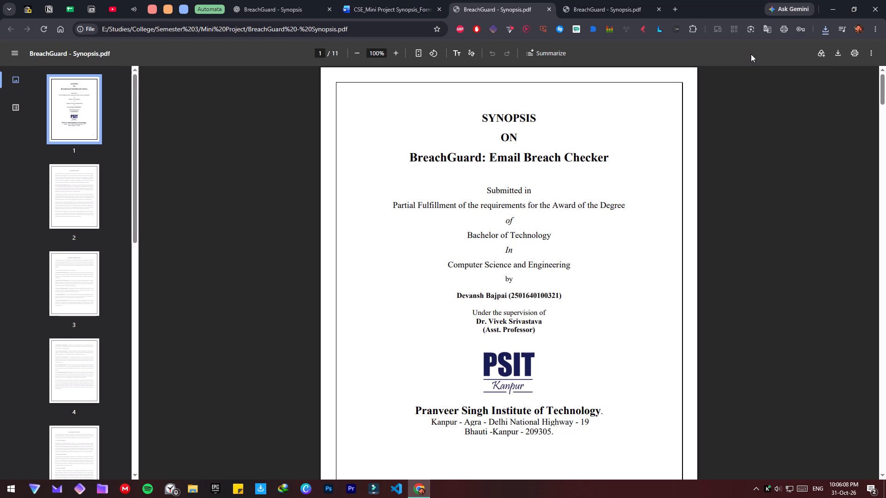
scroll(649, 130, down, 8)
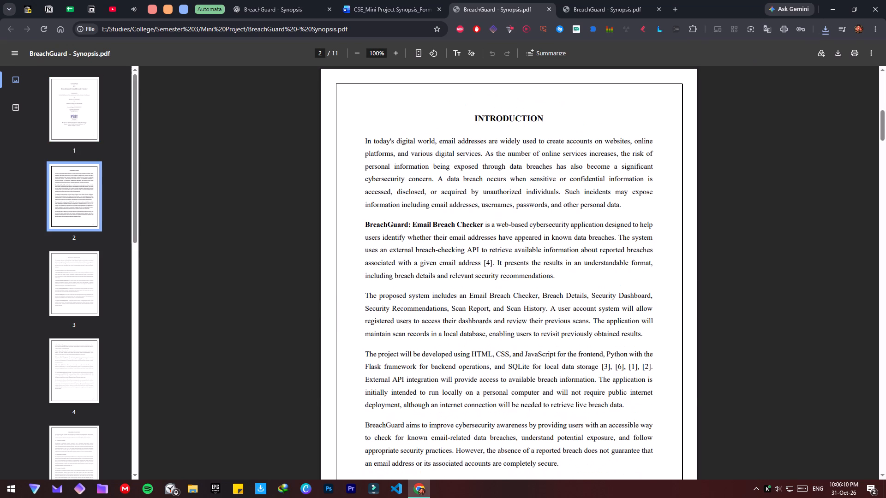
scroll(648, 149, down, 7)
scroll(648, 149, up, 1)
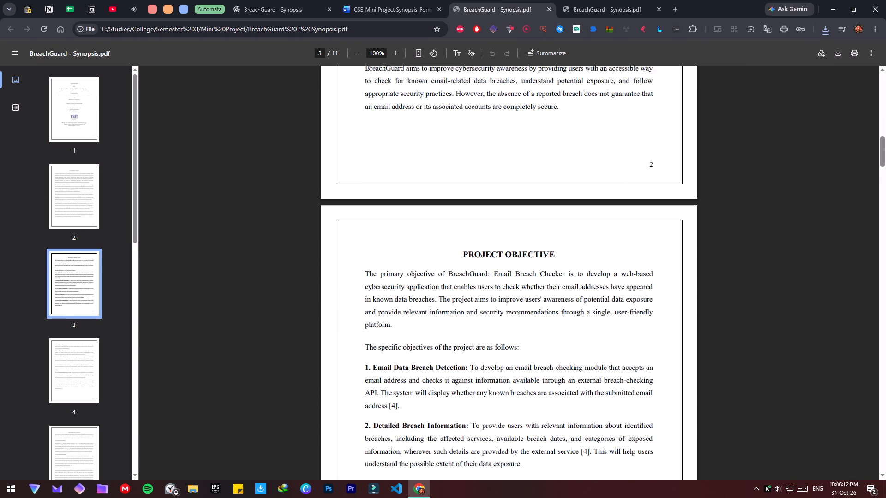
scroll(648, 149, down, 10)
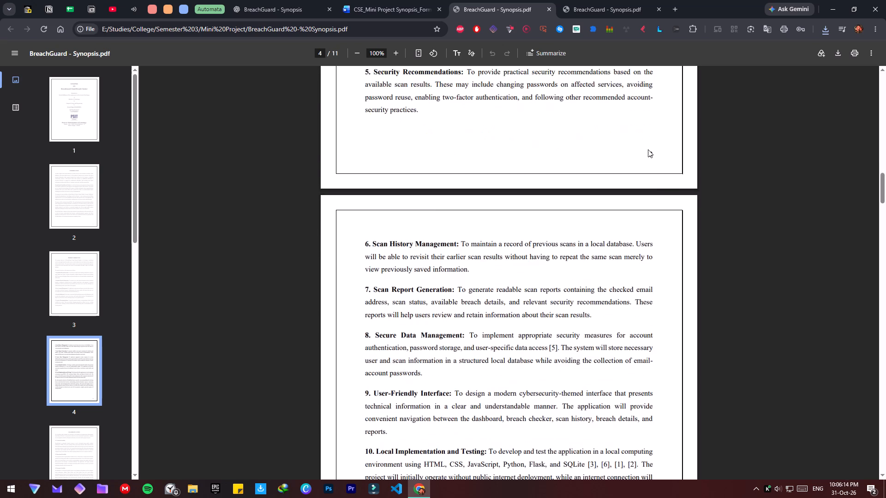
scroll(648, 149, down, 8)
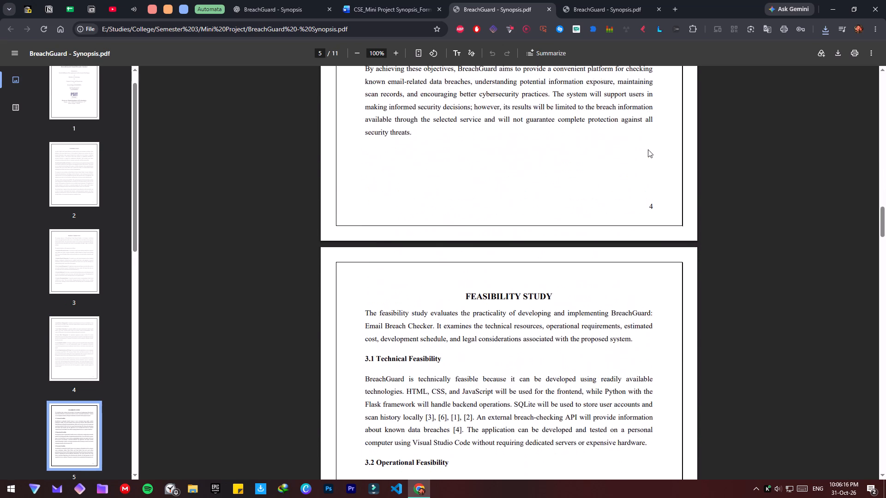
scroll(648, 149, down, 8)
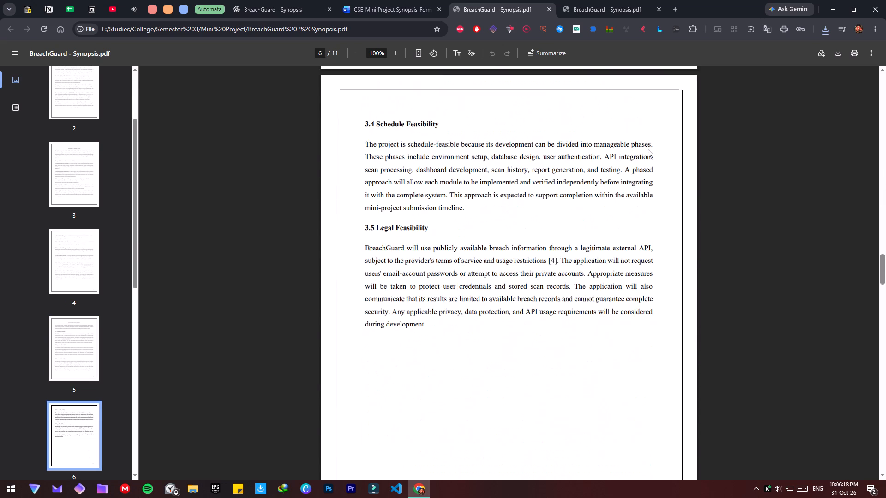
scroll(648, 149, down, 11)
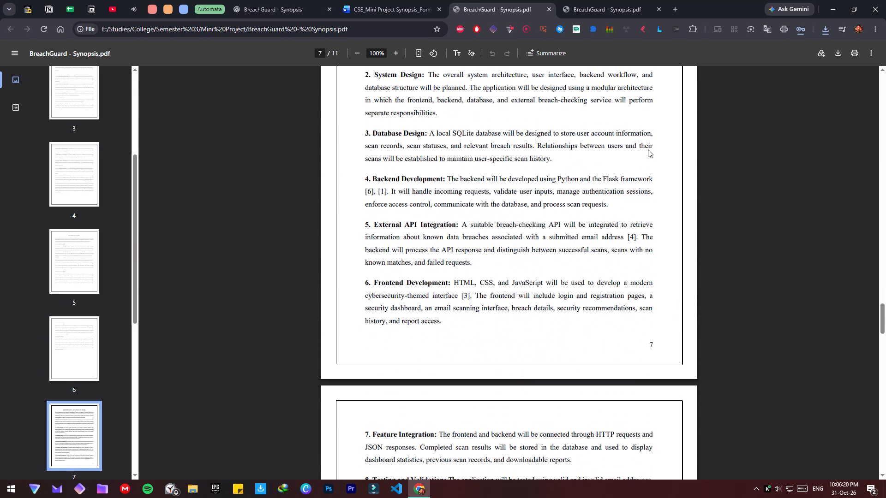
scroll(648, 149, down, 11)
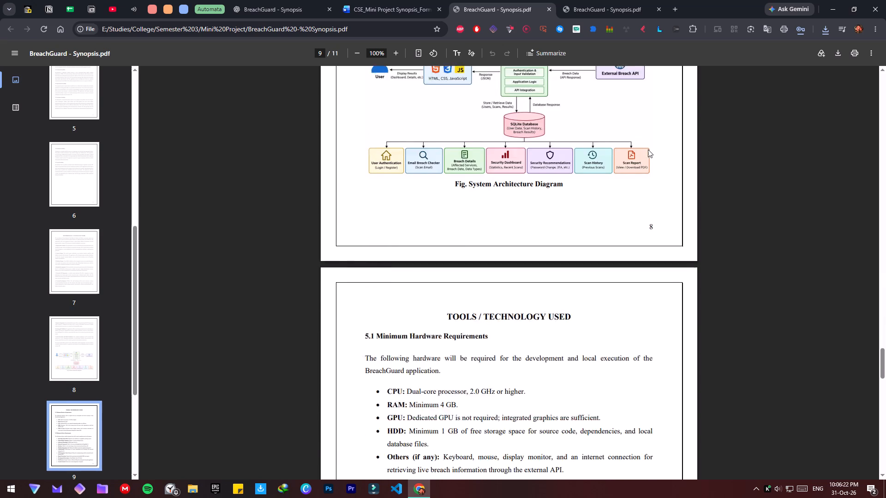
scroll(648, 149, down, 11)
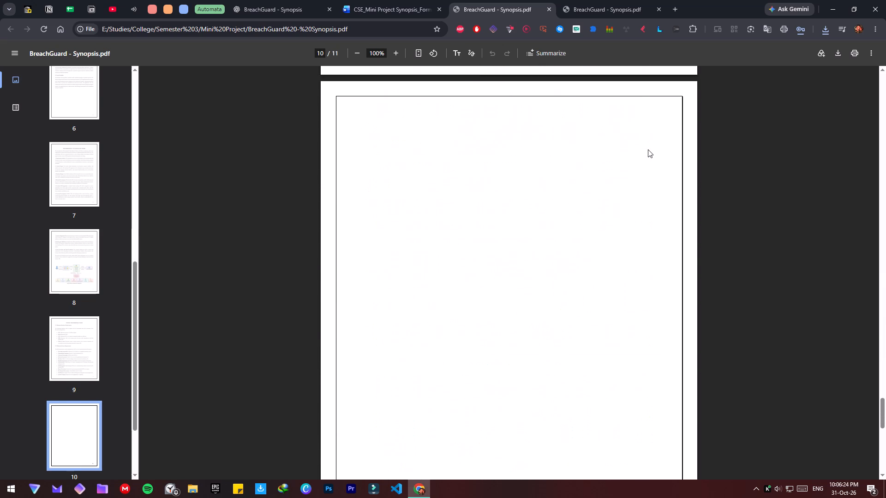
scroll(648, 149, down, 5)
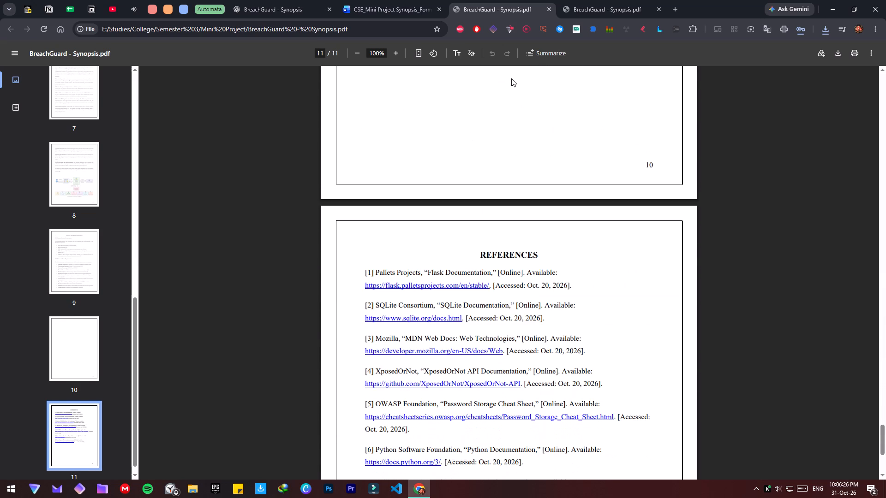
scroll(520, 111, down, 3)
scroll(531, 159, down, 4)
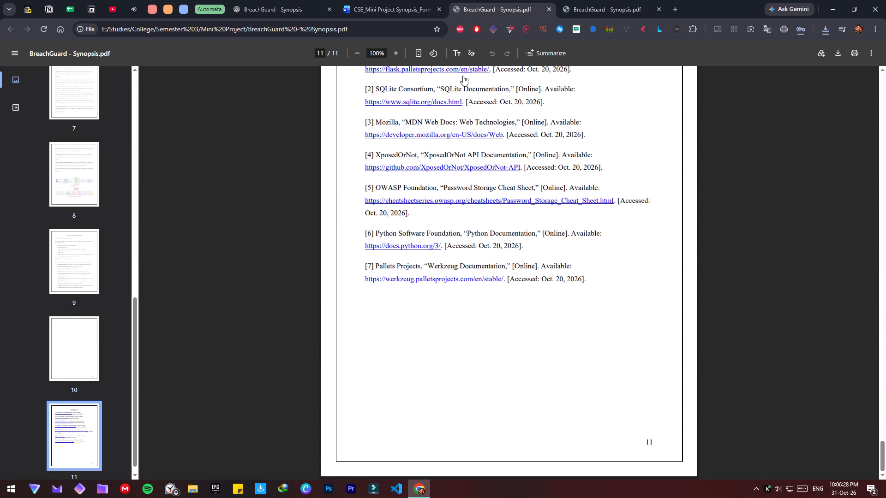
scroll(494, 136, down, 1)
scroll(494, 136, up, 3)
Back in the Word document, delete the page break and paragraph break between the Version Control bullet and the REFERENCES heading.
click(411, 0)
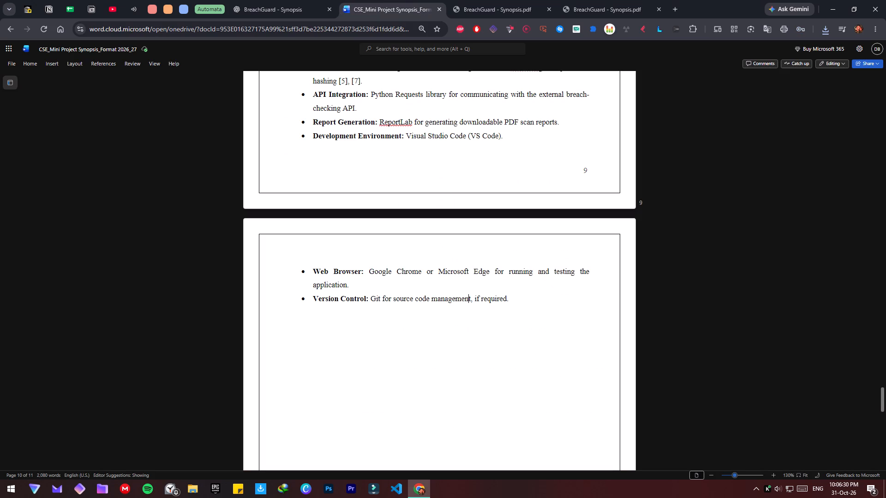
click(525, 300)
scroll(525, 300, down, 7)
scroll(495, 282, up, 2)
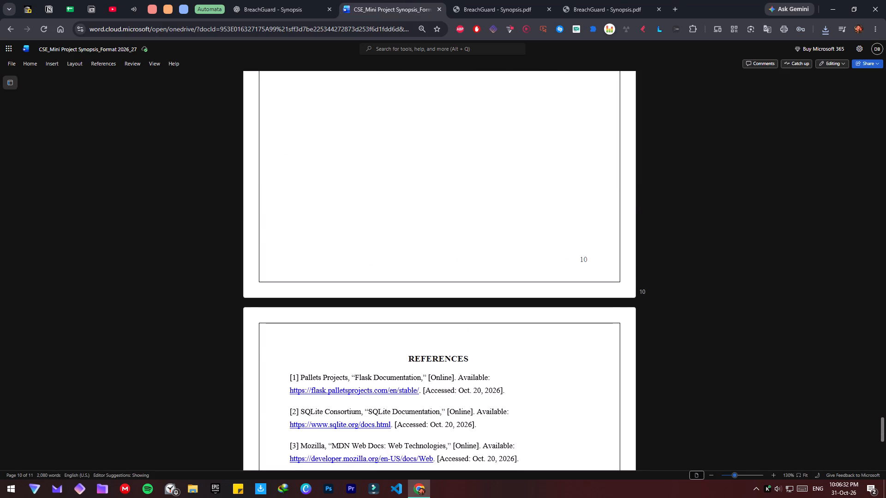
scroll(495, 282, up, 1)
key(Delete)
scroll(506, 278, up, 2)
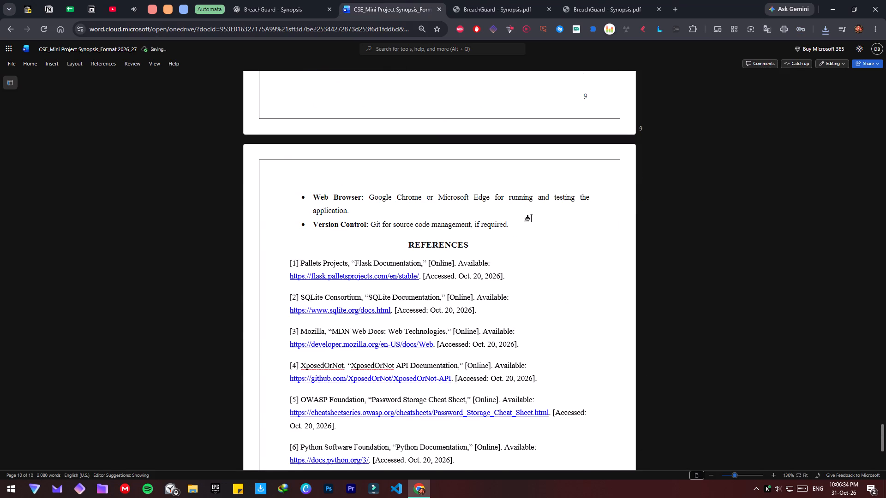
key(Delete)
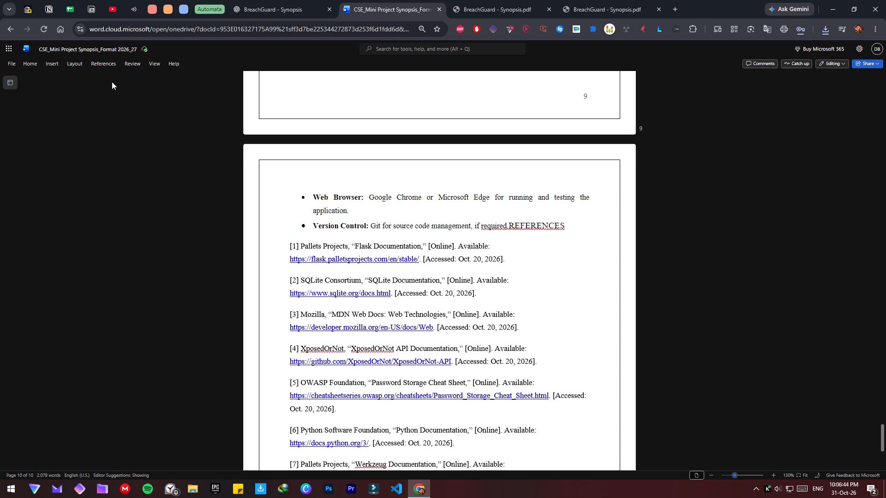
Insert a new page break between the end of the Version Control bullet and REFERENCES.
click(48, 63)
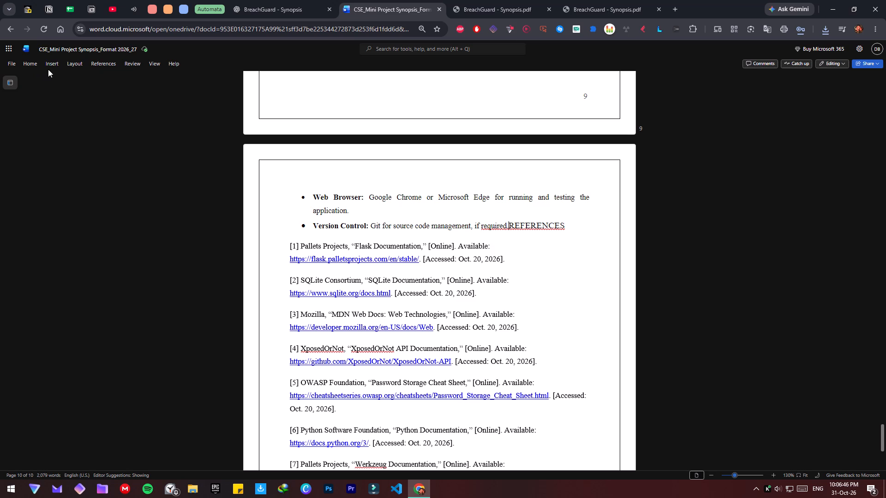
click(50, 64)
key(space)
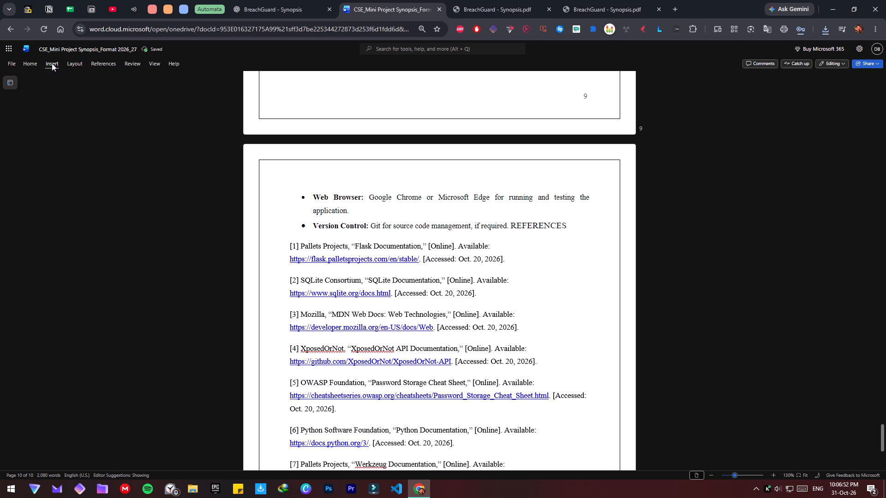
key(BackSpace)
click(52, 63)
click(28, 65)
click(54, 65)
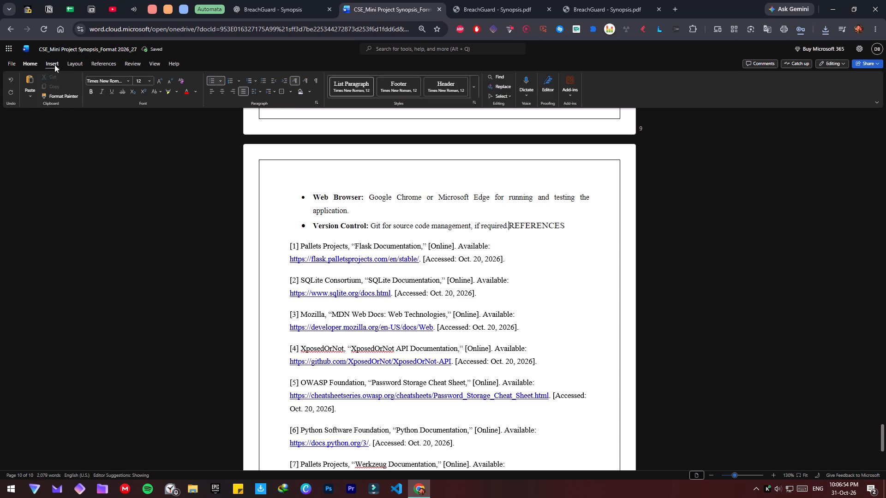
click(15, 83)
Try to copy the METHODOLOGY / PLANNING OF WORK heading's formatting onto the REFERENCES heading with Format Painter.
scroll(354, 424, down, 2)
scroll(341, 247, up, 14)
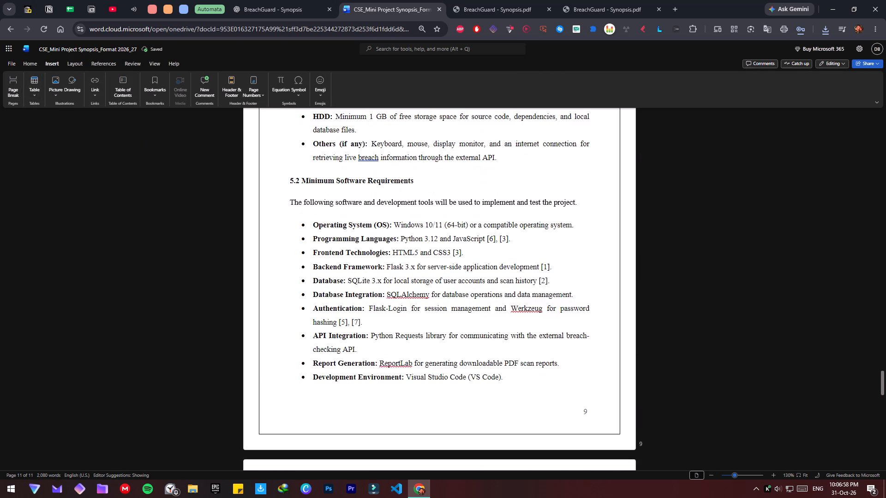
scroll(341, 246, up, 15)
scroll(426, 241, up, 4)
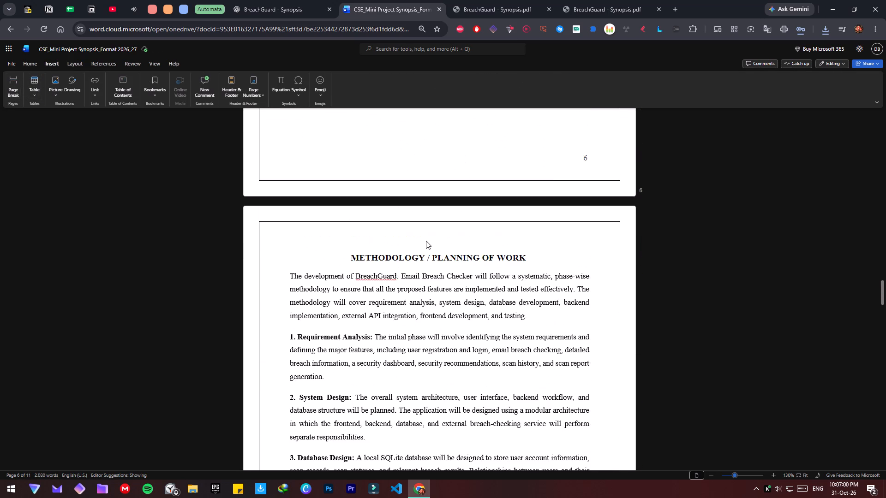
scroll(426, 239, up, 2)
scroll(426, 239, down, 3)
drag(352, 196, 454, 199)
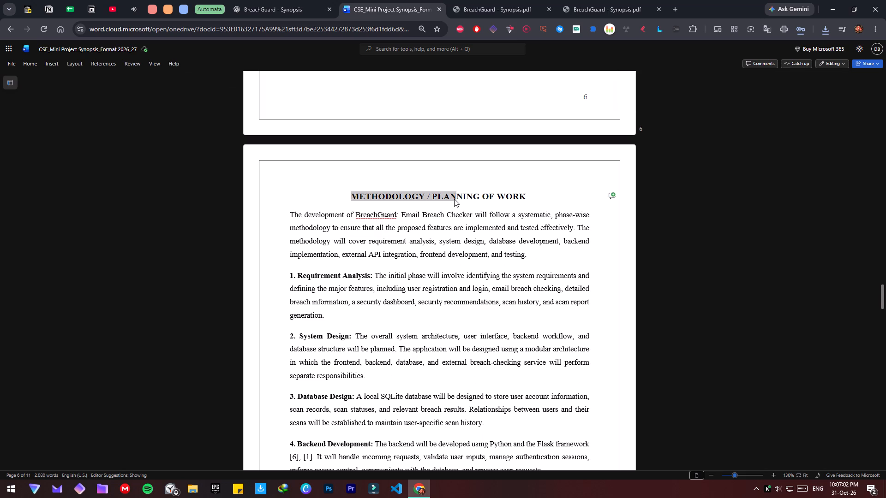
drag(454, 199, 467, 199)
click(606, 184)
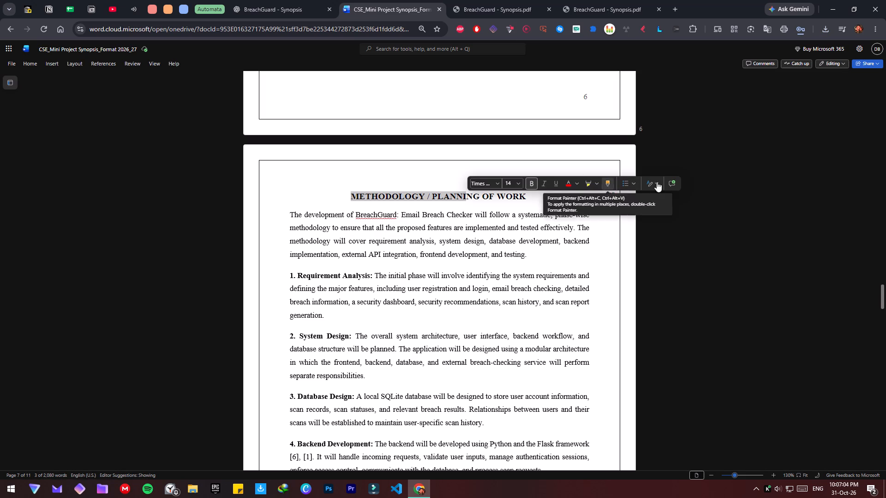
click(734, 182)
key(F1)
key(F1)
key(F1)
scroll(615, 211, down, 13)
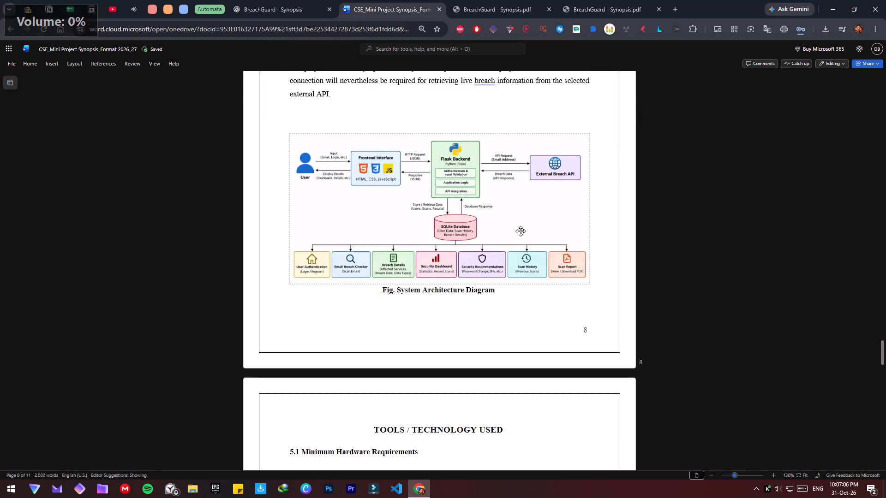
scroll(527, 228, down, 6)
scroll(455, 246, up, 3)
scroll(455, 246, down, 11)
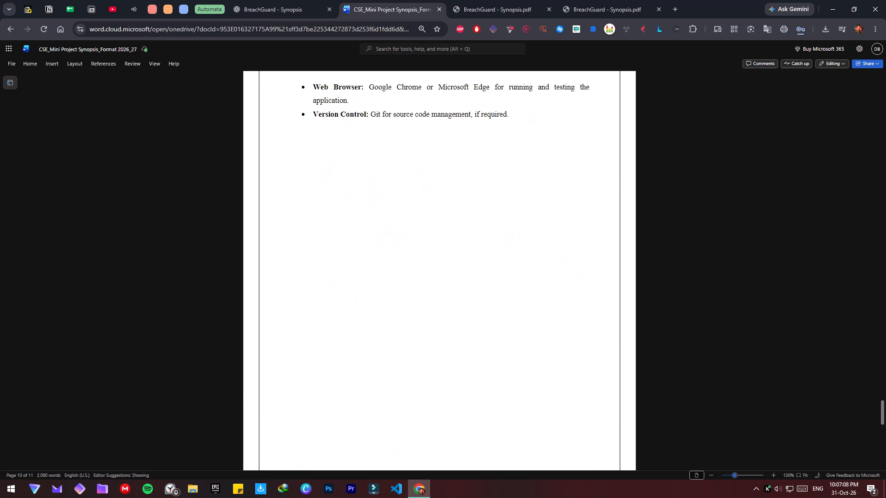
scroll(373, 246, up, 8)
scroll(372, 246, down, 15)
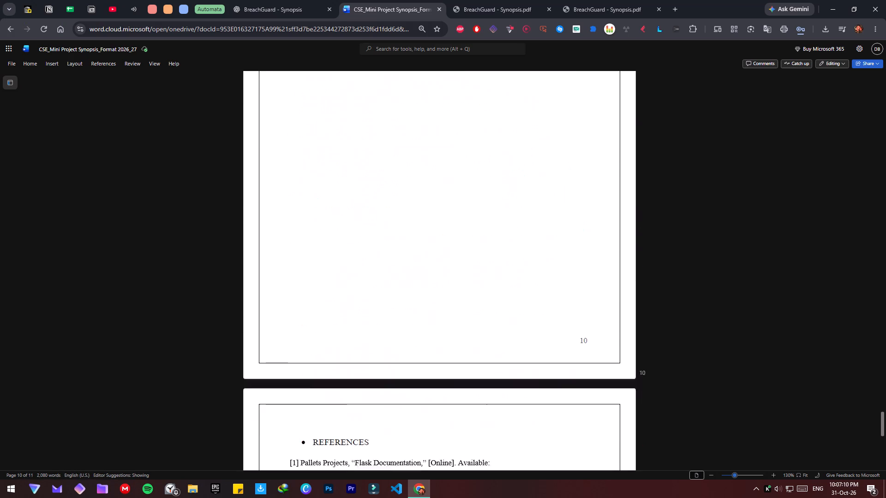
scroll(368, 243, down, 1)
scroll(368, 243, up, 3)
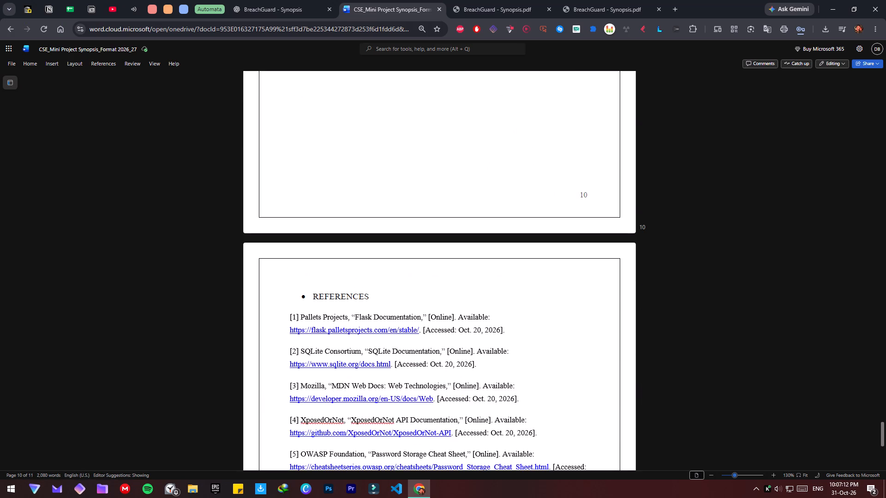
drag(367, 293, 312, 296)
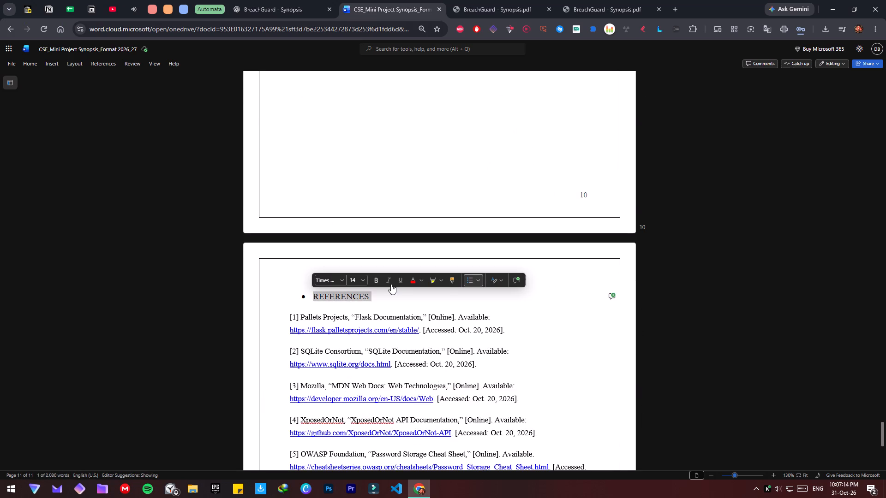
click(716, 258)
Copy the TOOLS / TECHNOLOGY USED heading's formatting onto the REFERENCES heading with Format Painter.
scroll(646, 256, up, 6)
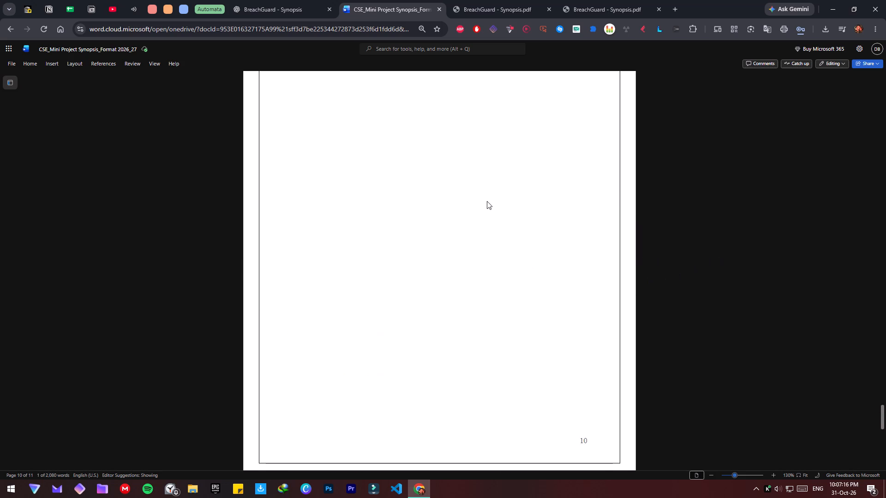
scroll(487, 201, up, 12)
double_click(386, 366)
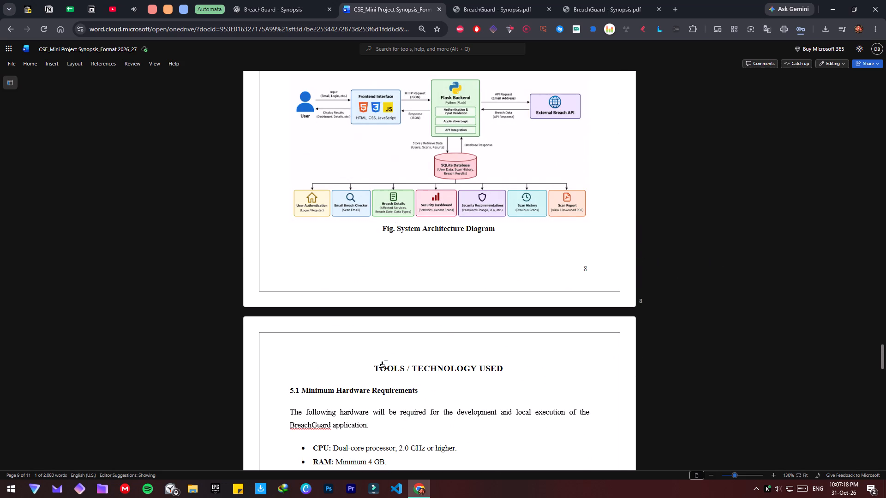
click(530, 346)
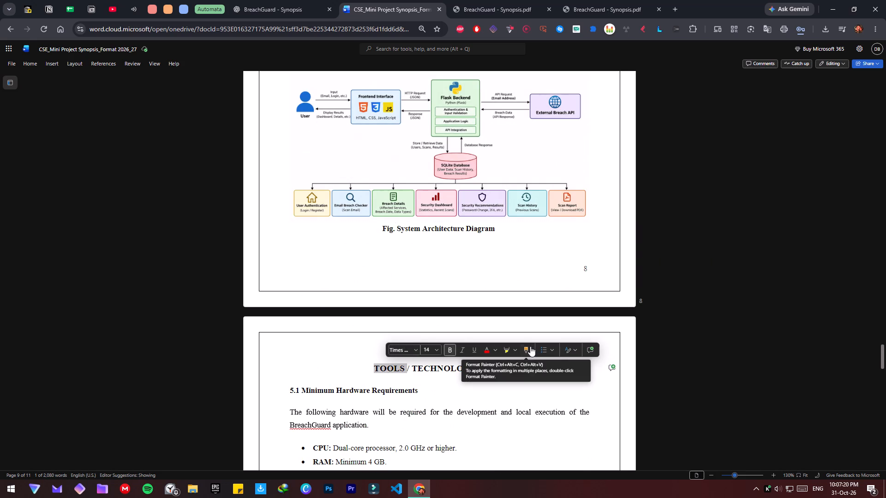
click(528, 347)
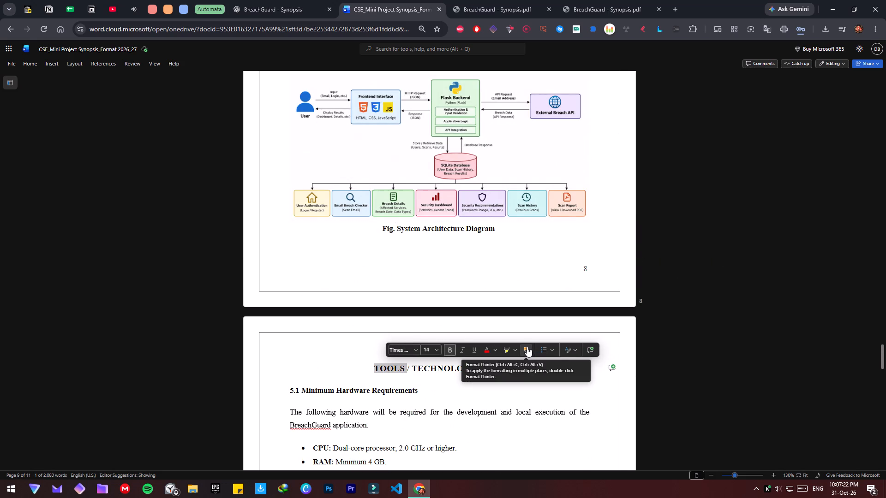
click(527, 350)
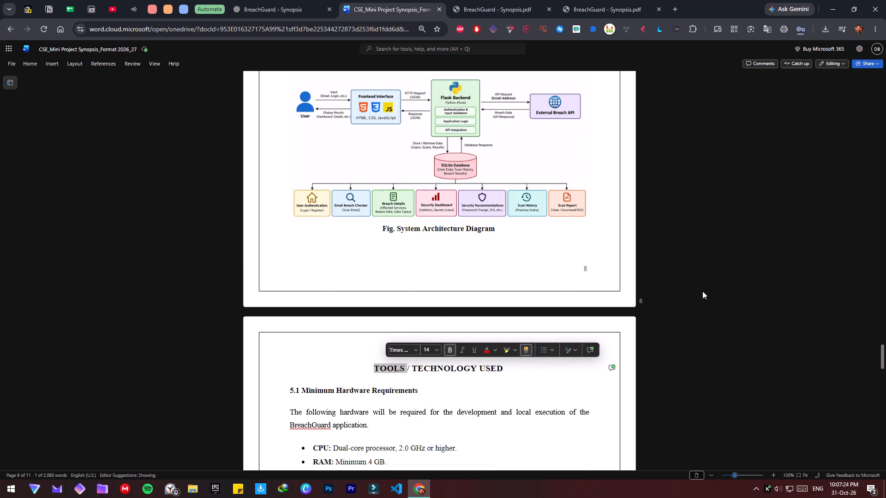
scroll(702, 291, down, 18)
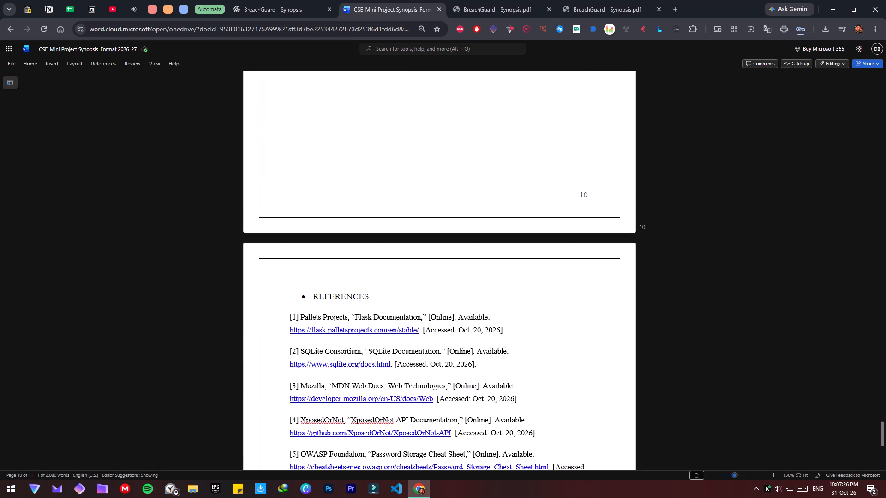
scroll(443, 292, down, 5)
scroll(363, 284, up, 3)
drag(369, 177, 313, 174)
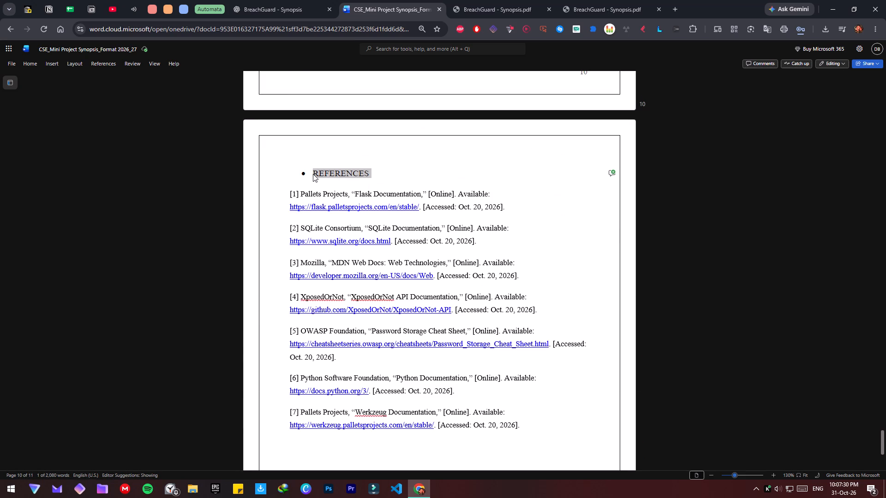
drag(313, 174, 314, 172)
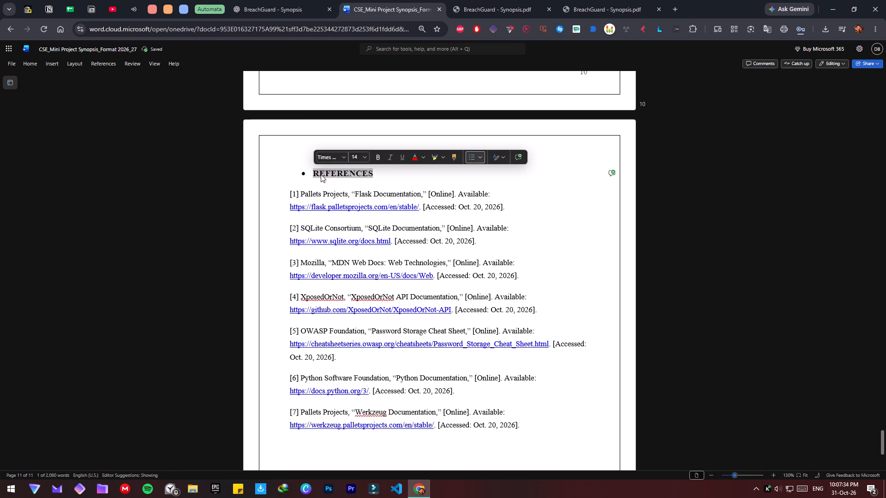
Remove the bullet from the REFERENCES heading and center the heading.
click(313, 172)
double_click(315, 172)
click(319, 172)
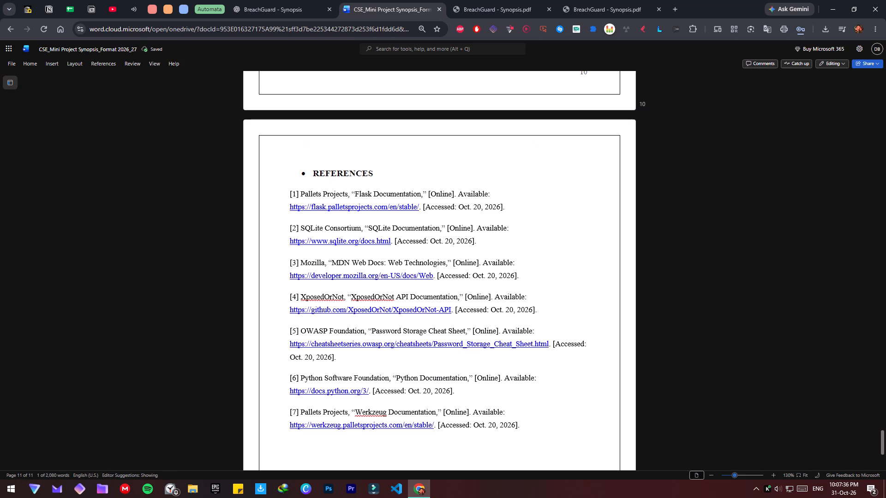
double_click(319, 172)
click(478, 161)
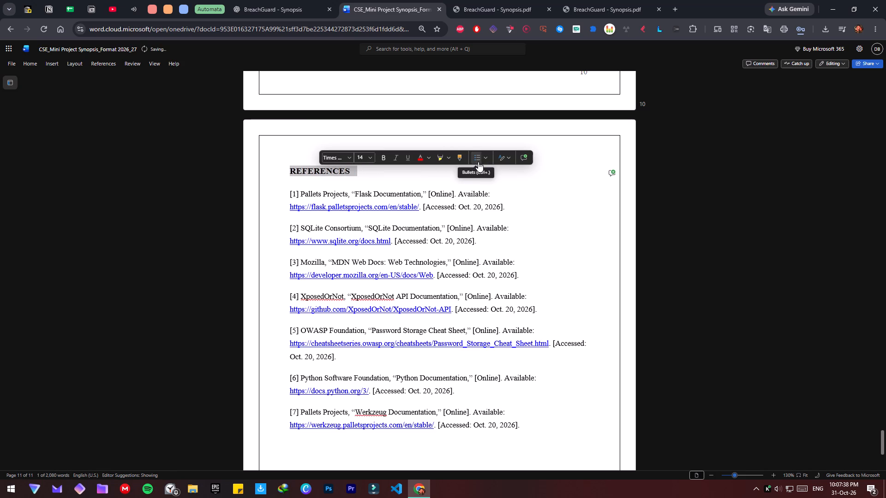
click(650, 218)
double_click(322, 174)
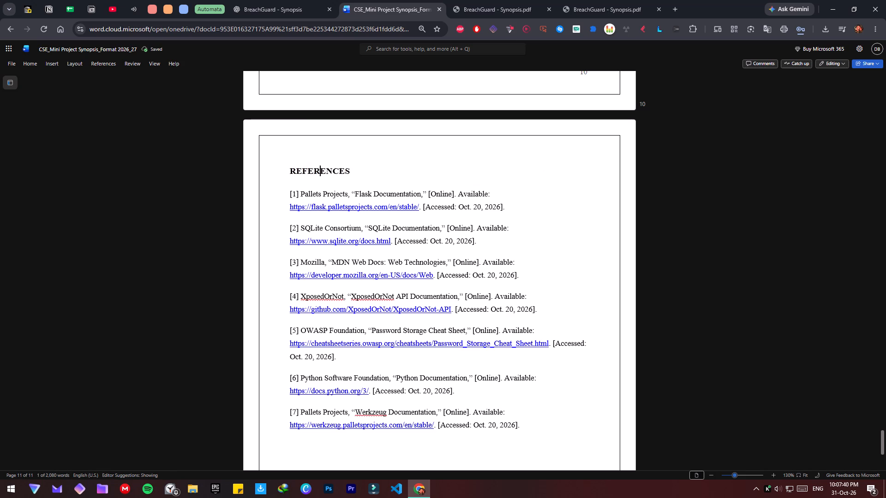
key(ctrl+e)
click(482, 213)
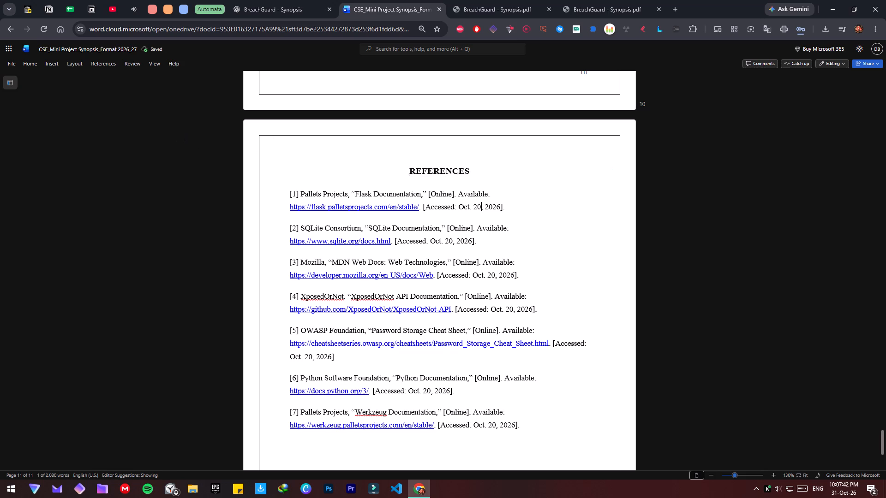
Export the document as a PDF and save it in the Mini Project folder as CSE_Mini Project Synopsis_Format 2026_27.pdf.
scroll(592, 232, up, 4)
scroll(583, 196, up, 7)
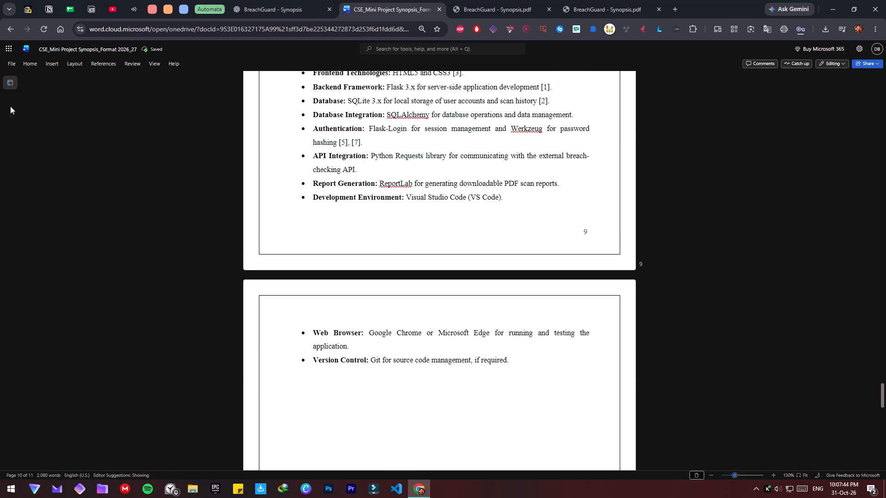
click(9, 70)
click(4, 61)
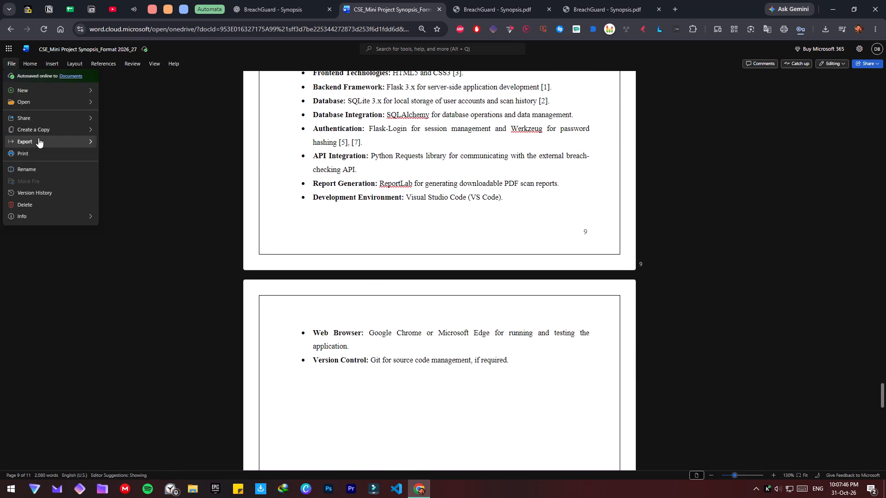
click(38, 138)
click(87, 142)
click(82, 140)
click(135, 143)
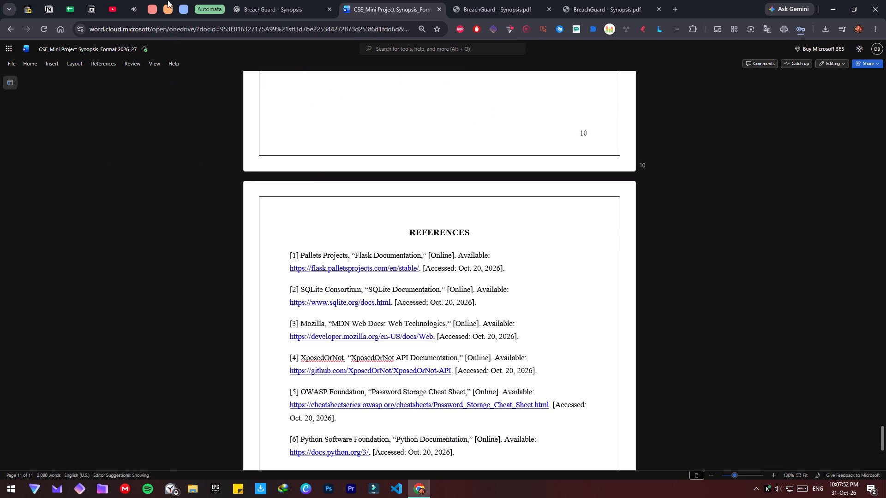
key(F2)
key(F2)
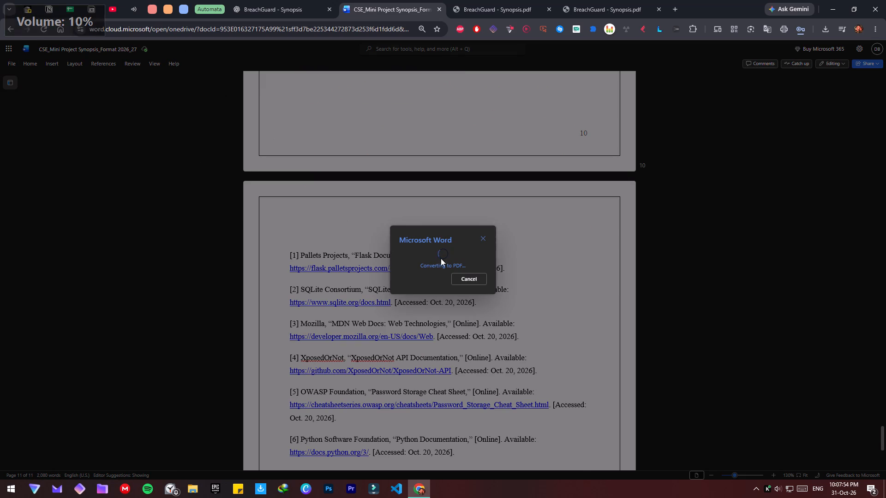
click(435, 272)
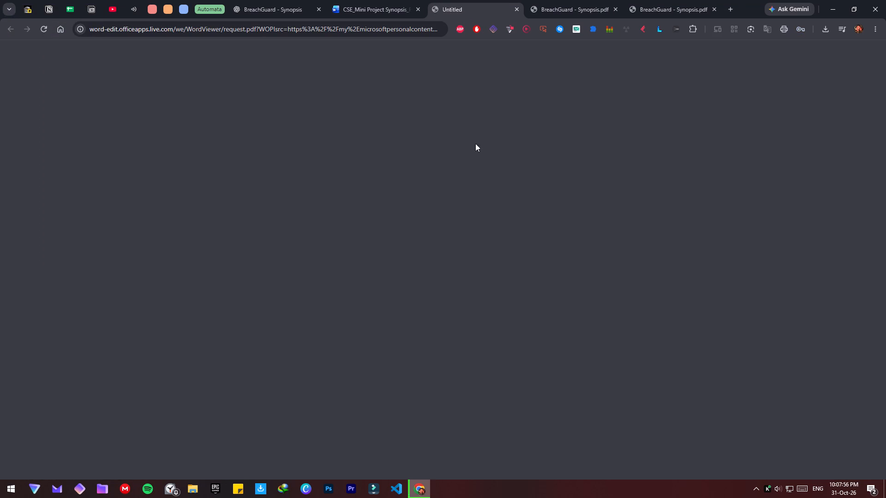
click(360, 280)
Open the newly exported PDF, close the two older BreachGuard - Synopsis.pdf copies, and review the pages through REFERENCES for page transitions.
drag(752, 60, 730, 0)
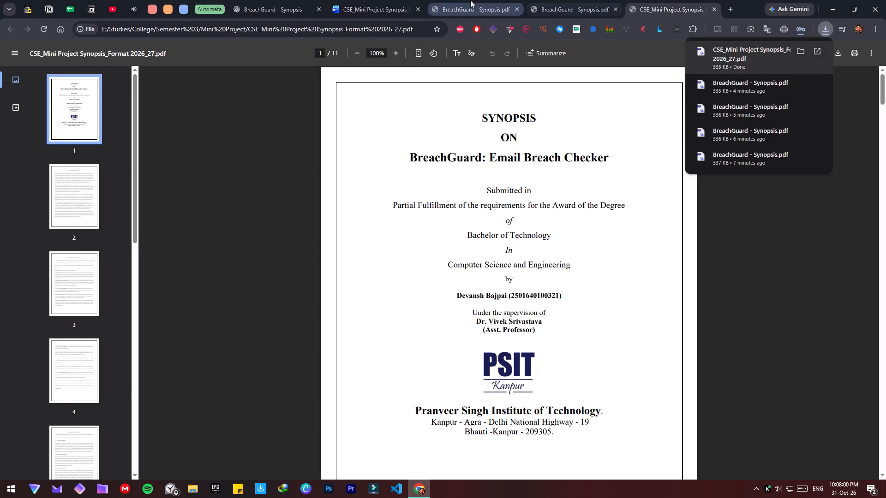
middle_click(470, 0)
middle_click(470, 0)
scroll(461, 83, down, 20)
scroll(461, 83, down, 12)
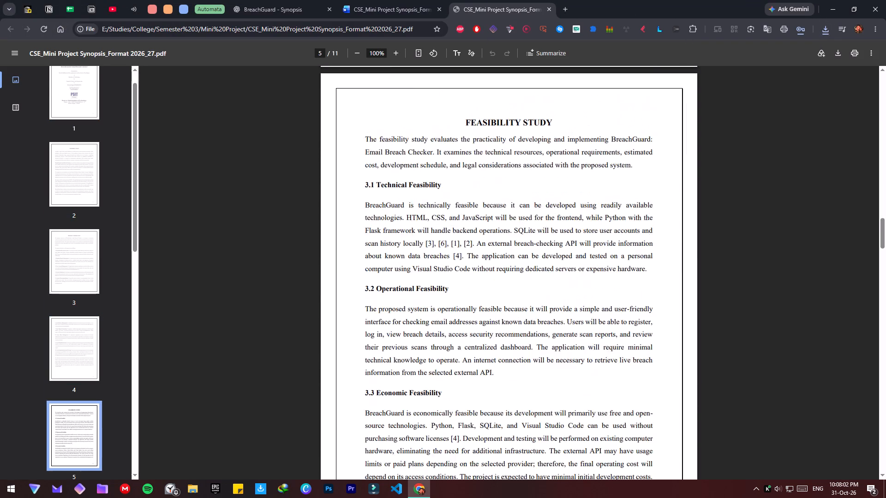
scroll(427, 118, up, 1)
scroll(427, 118, down, 20)
scroll(427, 118, down, 17)
scroll(463, 195, down, 5)
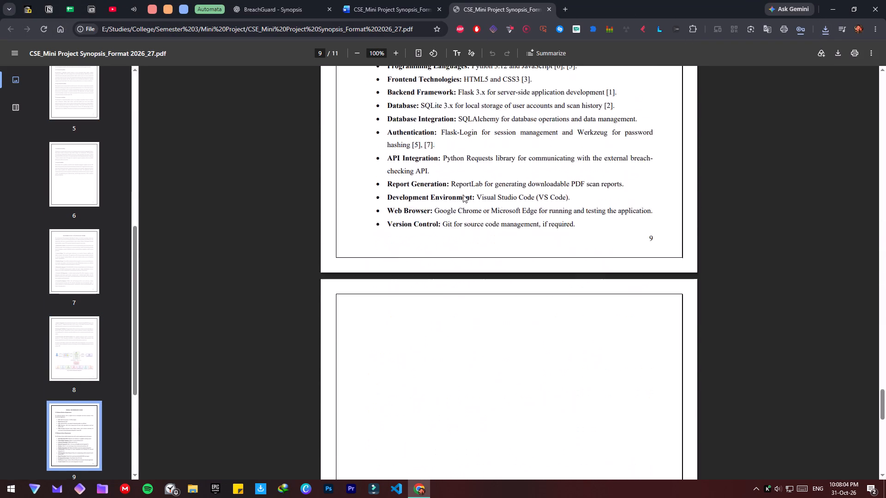
scroll(463, 195, down, 9)
middle_click(510, 0)
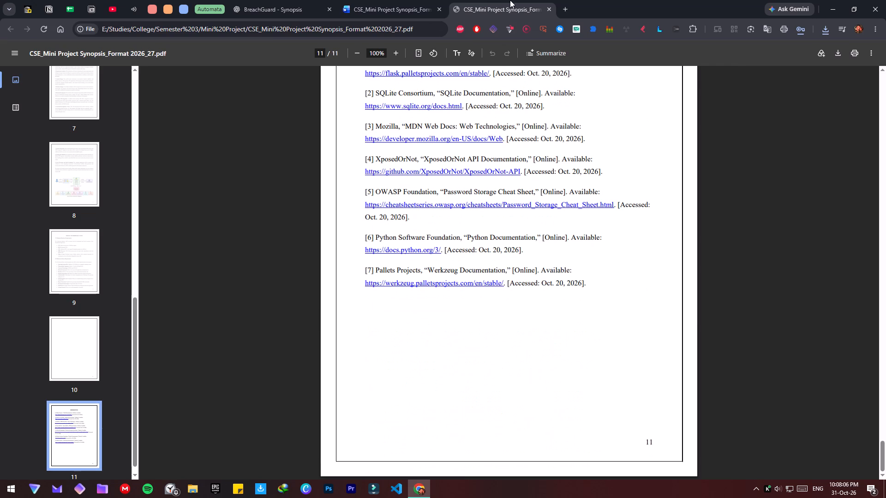
Back in the Word document, delete the page break and paragraph break between the Version Control bullet and the REFERENCES heading.
click(432, 2)
click(411, 232)
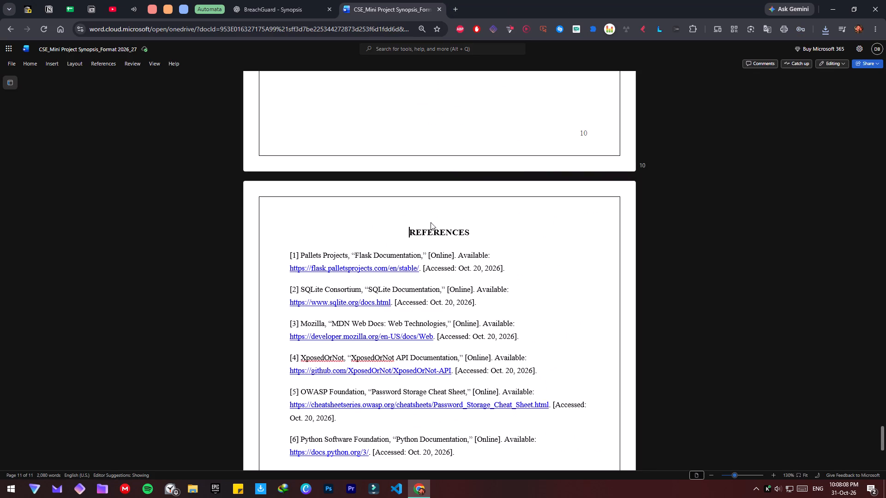
key(BackSpace)
scroll(450, 228, up, 4)
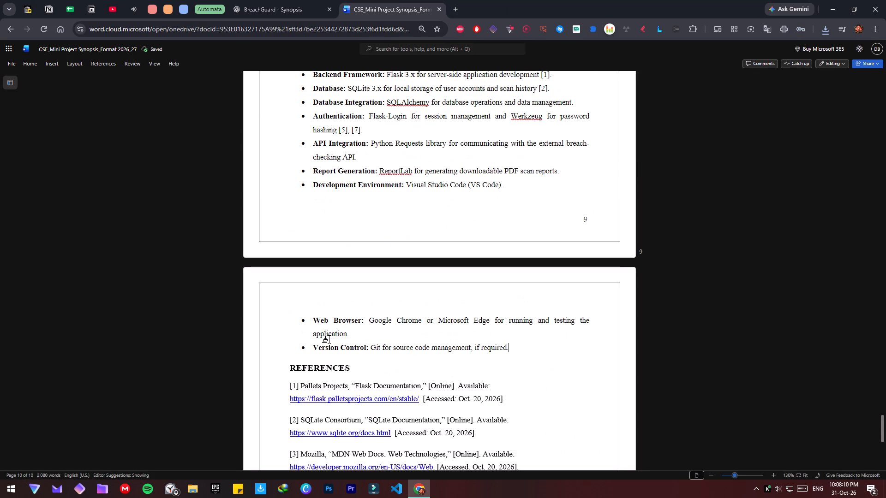
click(291, 367)
key(BackSpace)
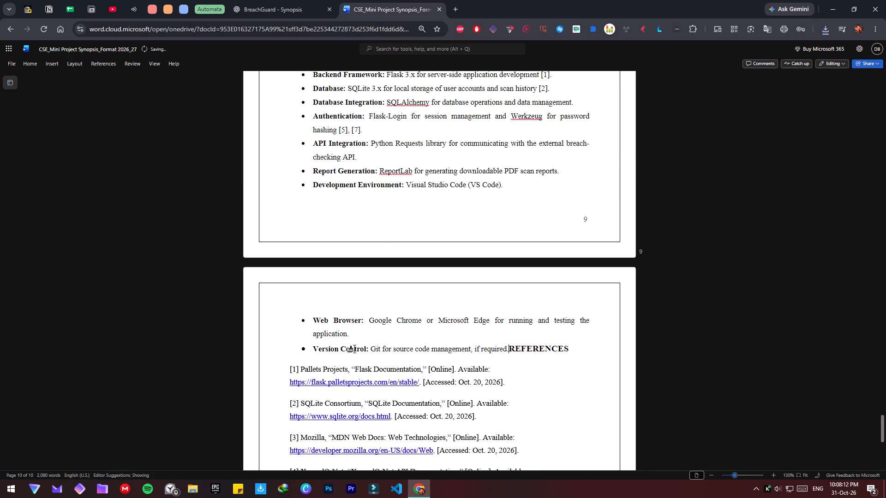
Insert blank lines after the Version Control bullet until the REFERENCES heading starts at the top of the next page.
key(Return)
key(BackSpace)
key(Return)
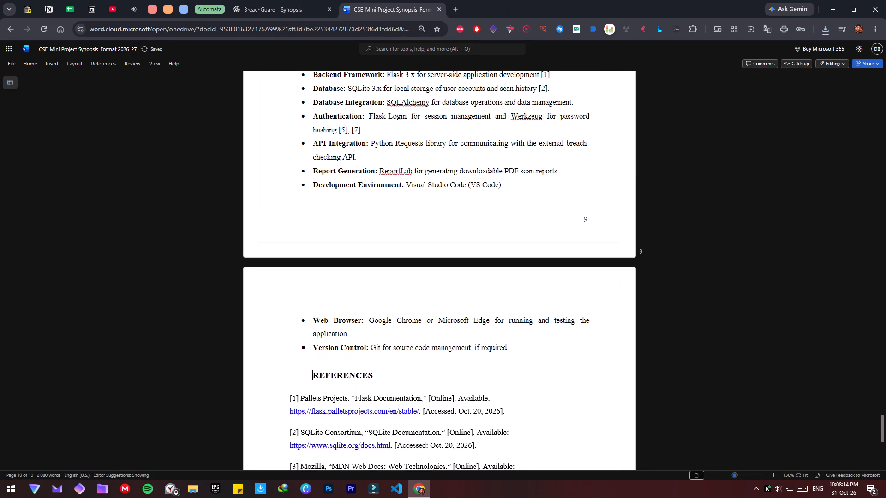
key(Return)
key(BackSpace)
key(Return)
scroll(353, 372, down, 4)
key(Return)
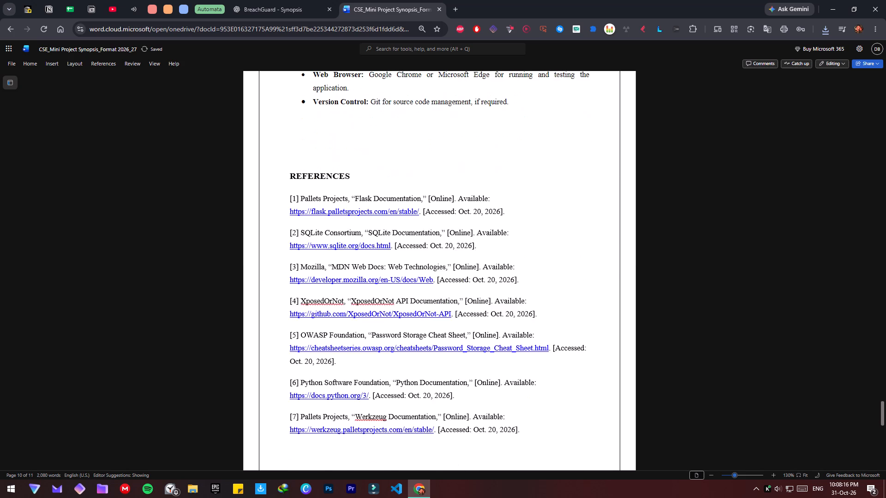
key(Return)
key(Return)
key(Return)
scroll(432, 253, down, 5)
key(Return)
key(Return)
key(Return)
key(Return)
key(Return)
key(Return)
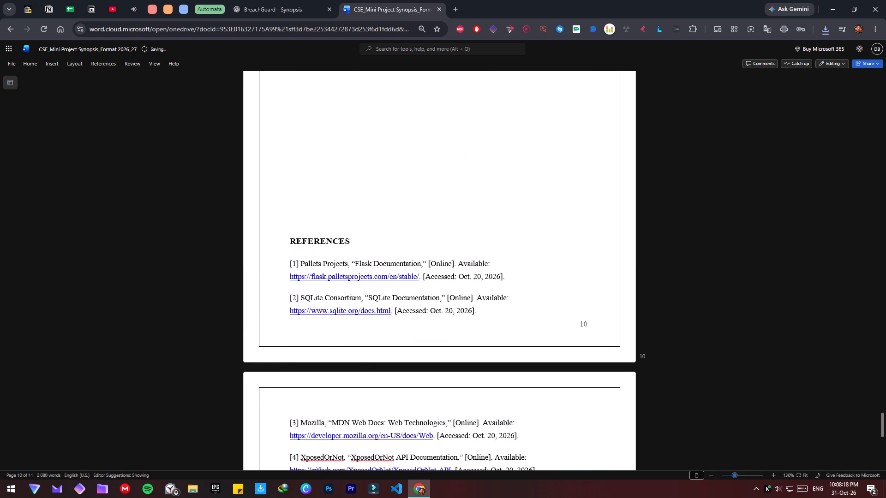
key(Return)
scroll(432, 253, down, 2)
key(Return)
key(Return)
key(Return)
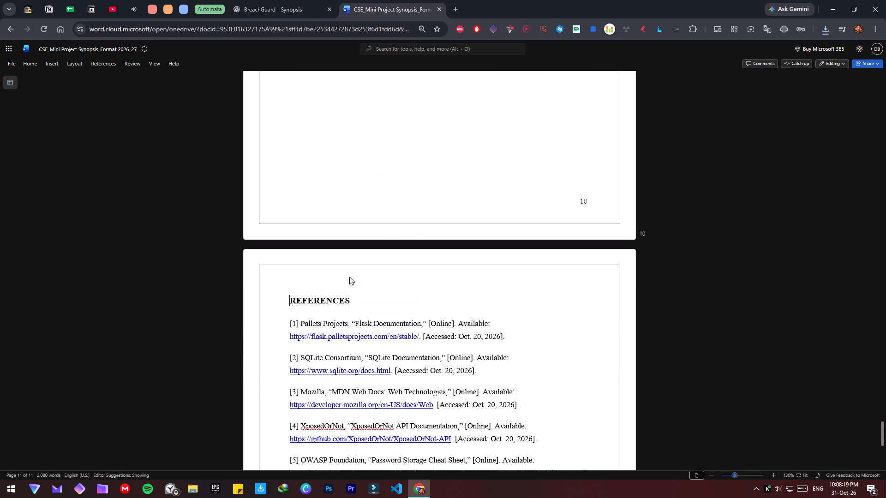
Center the REFERENCES heading on its page.
triple_click(305, 301)
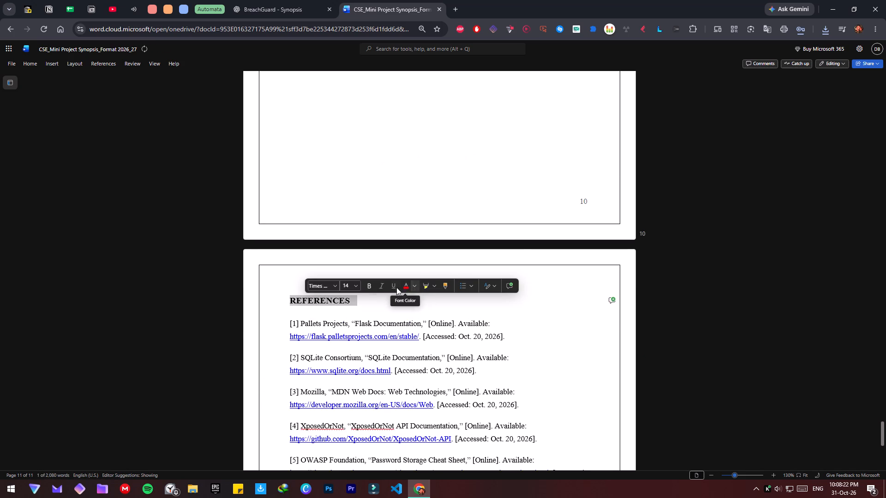
key(ctrl+e)
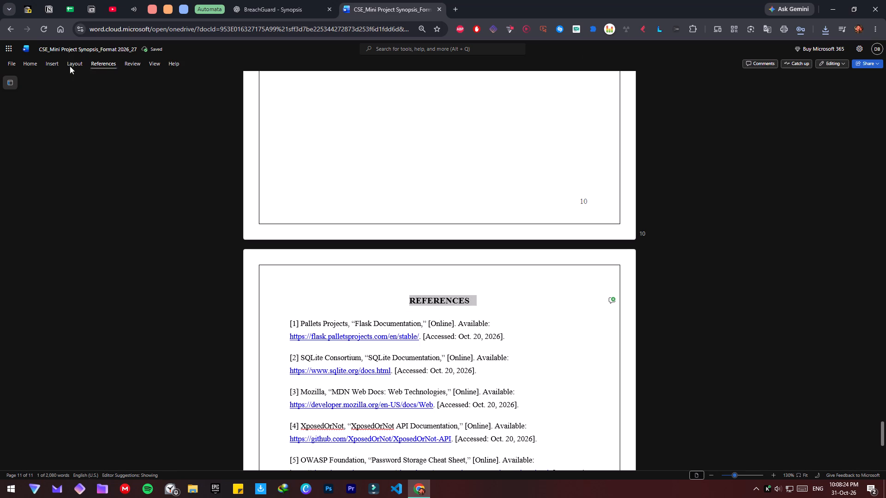
Export the document as PDF over BreachGuard - Synopsis.pdf in the Mini Project folder, deleting the extra CSE_Mini Project Synopsis_Format 2026_27.pdf there.
click(15, 59)
click(39, 139)
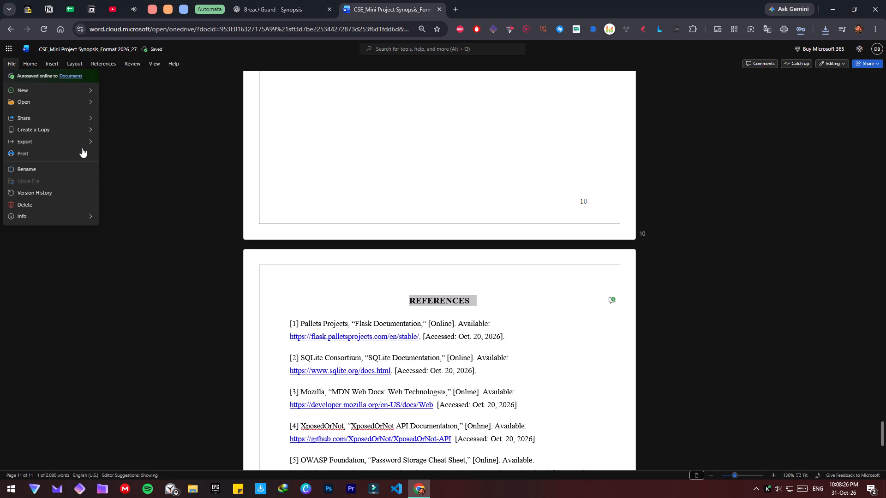
click(143, 140)
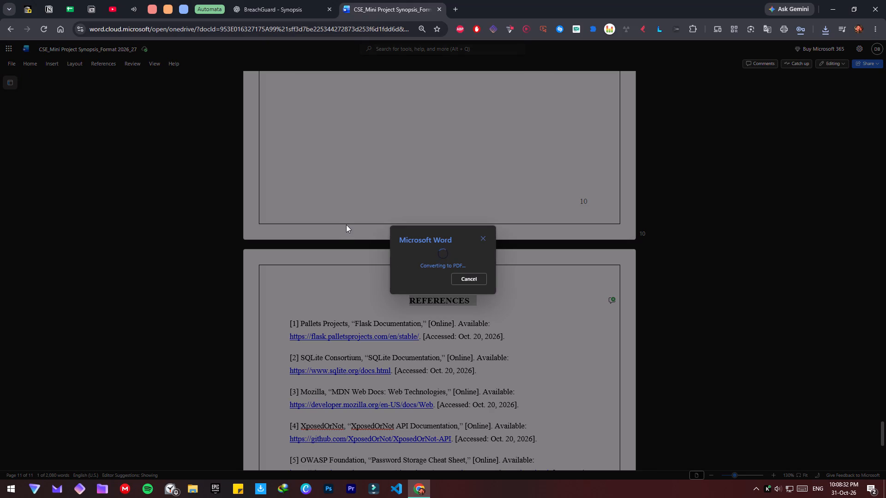
click(428, 273)
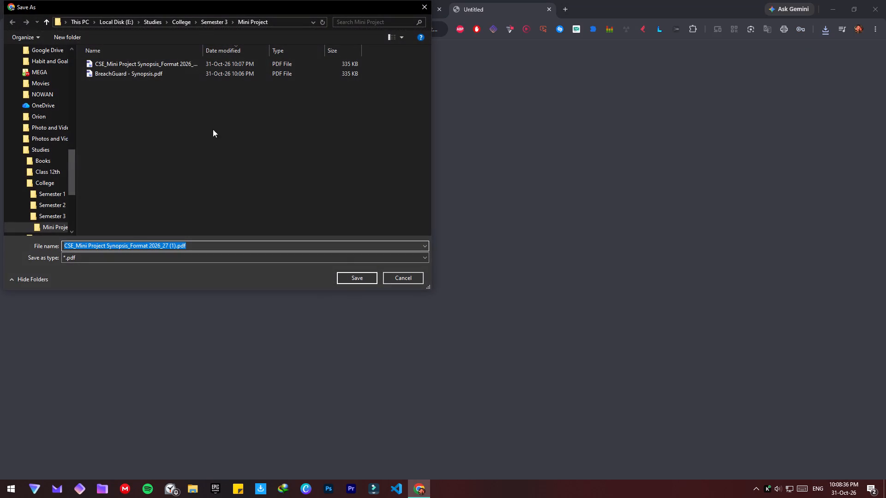
click(170, 65)
key(Delete)
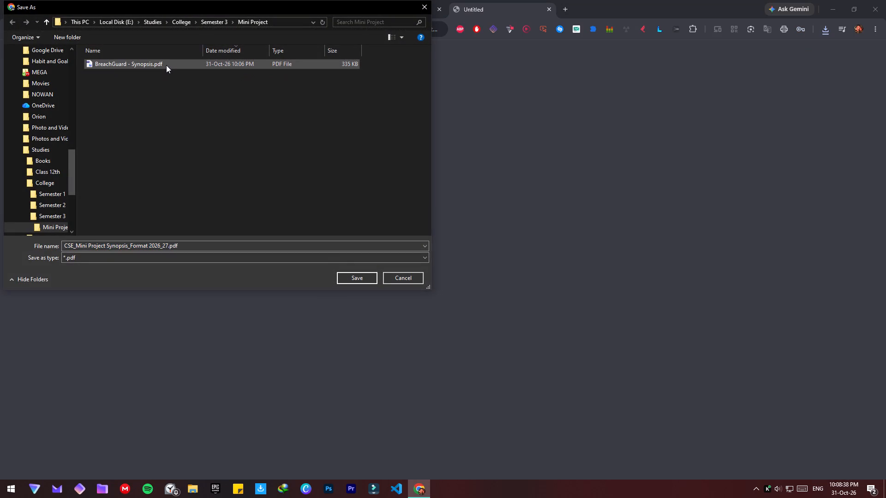
click(163, 65)
click(357, 279)
click(462, 247)
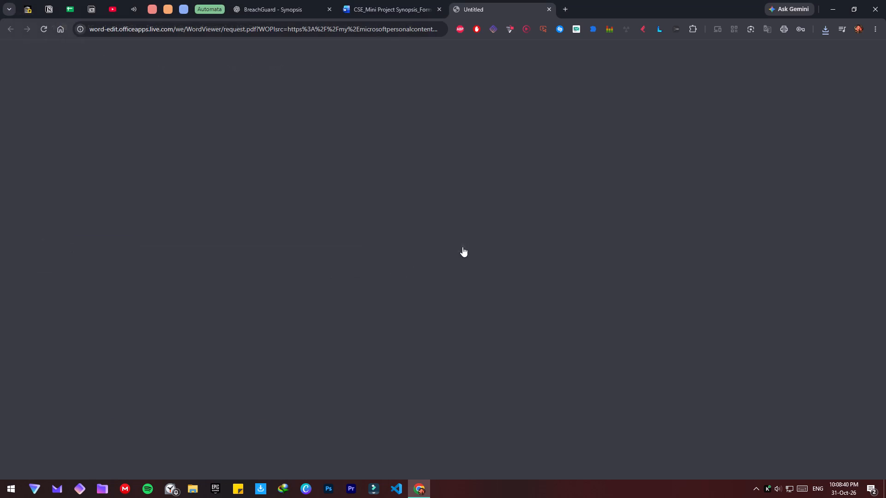
Open the newly exported BreachGuard - Synopsis.pdf and review its page transitions, especially from the software requirements bullets to REFERENCES.
drag(727, 56, 606, 0)
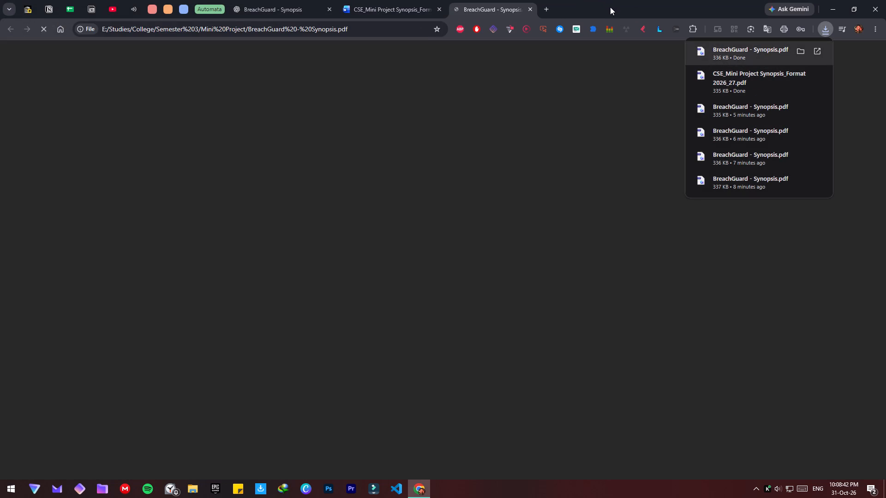
scroll(489, 187, down, 20)
scroll(489, 187, down, 15)
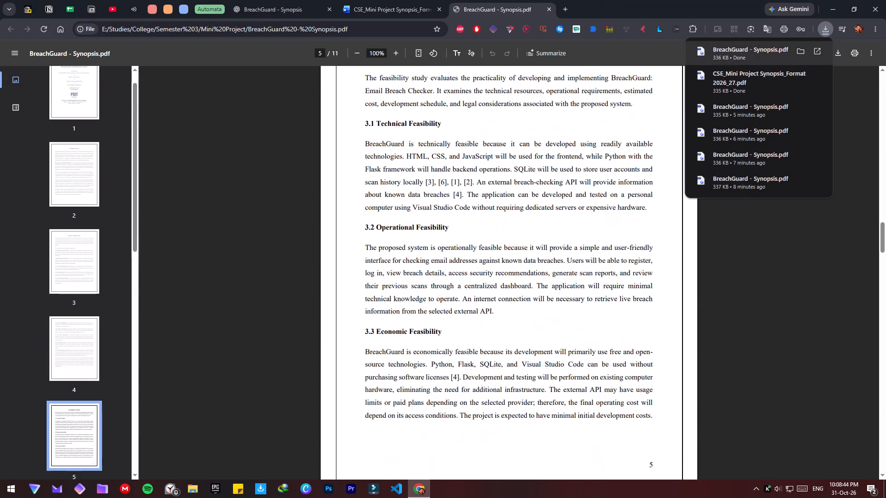
scroll(485, 188, down, 2)
scroll(485, 188, up, 2)
scroll(485, 188, down, 20)
scroll(482, 192, up, 1)
scroll(482, 192, down, 19)
scroll(482, 192, up, 1)
scroll(482, 192, down, 1)
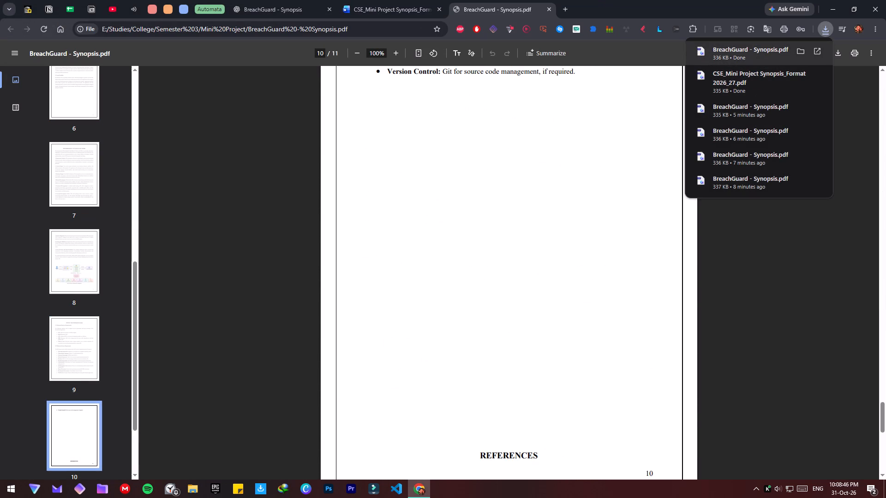
scroll(482, 192, down, 5)
scroll(482, 192, up, 10)
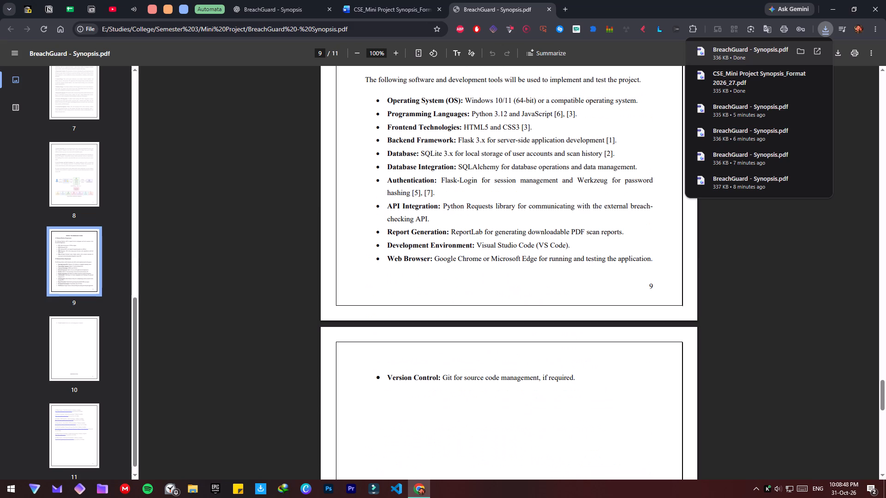
scroll(482, 192, up, 5)
scroll(482, 192, down, 7)
scroll(479, 197, up, 7)
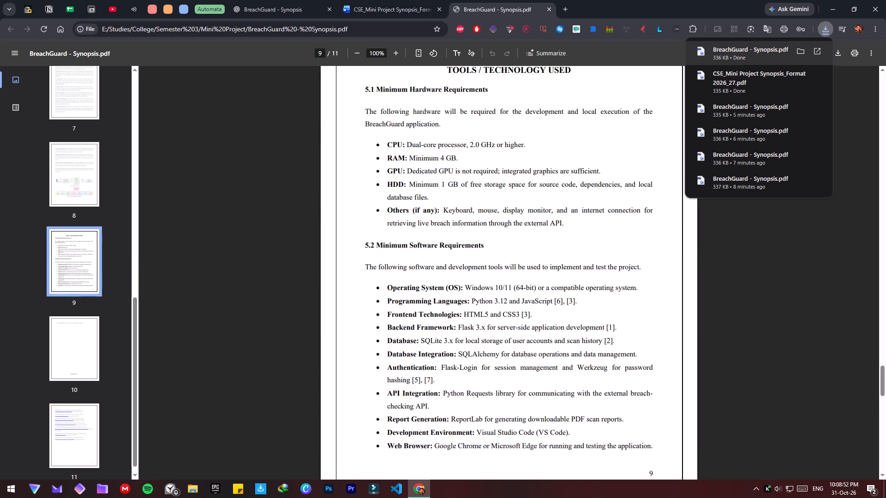
scroll(479, 197, up, 2)
scroll(479, 197, down, 7)
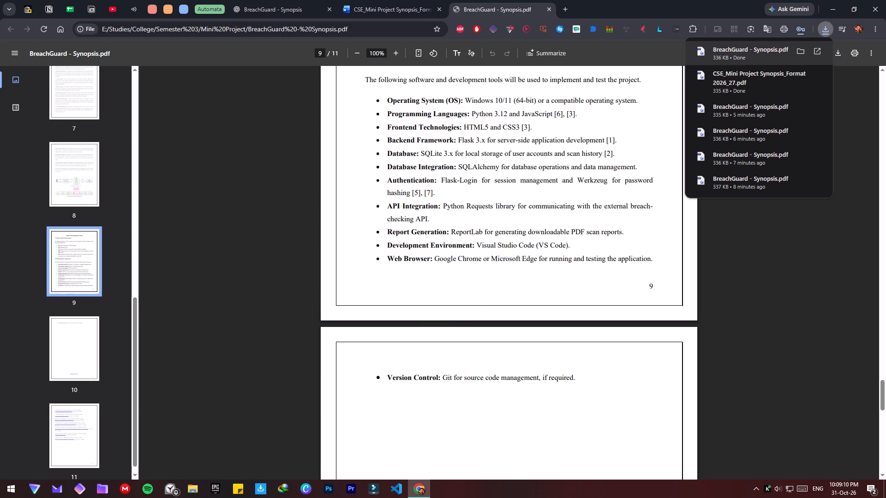
scroll(437, 99, up, 2)
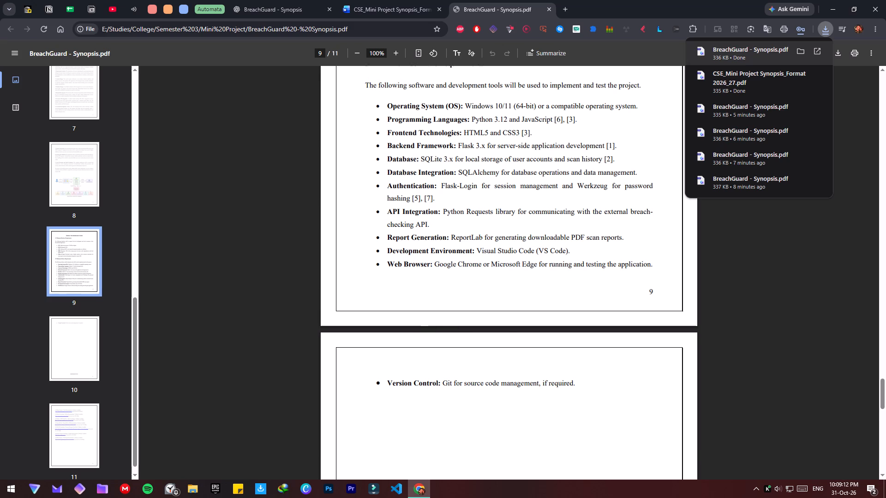
scroll(437, 99, down, 3)
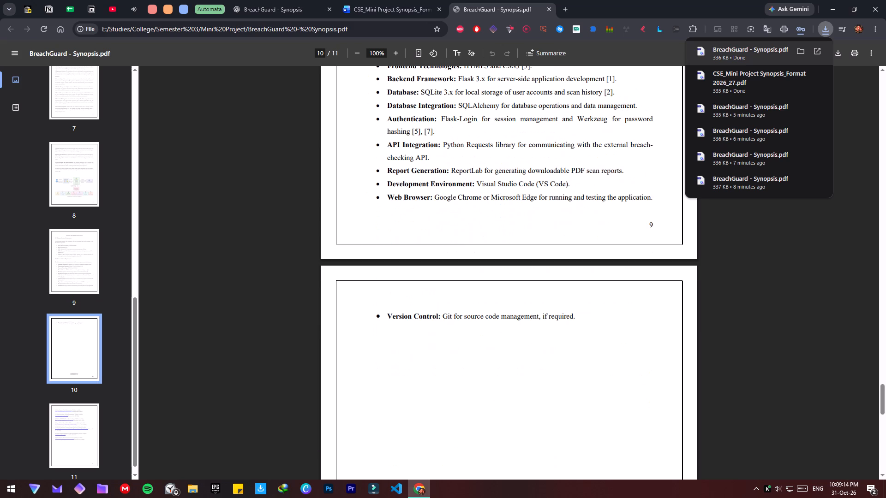
click(428, 0)
scroll(485, 147, down, 6)
scroll(485, 152, up, 1)
scroll(485, 152, down, 1)
scroll(485, 152, up, 5)
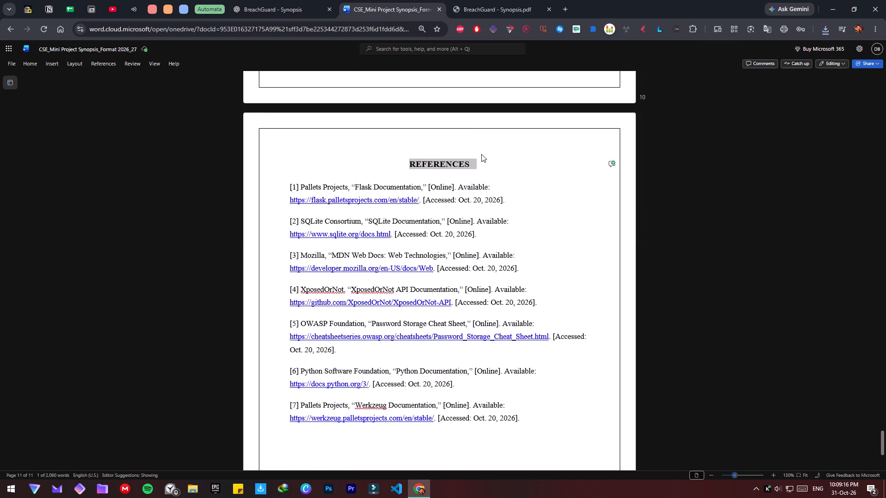
scroll(481, 154, up, 7)
click(453, 181)
click(491, 231)
click(526, 231)
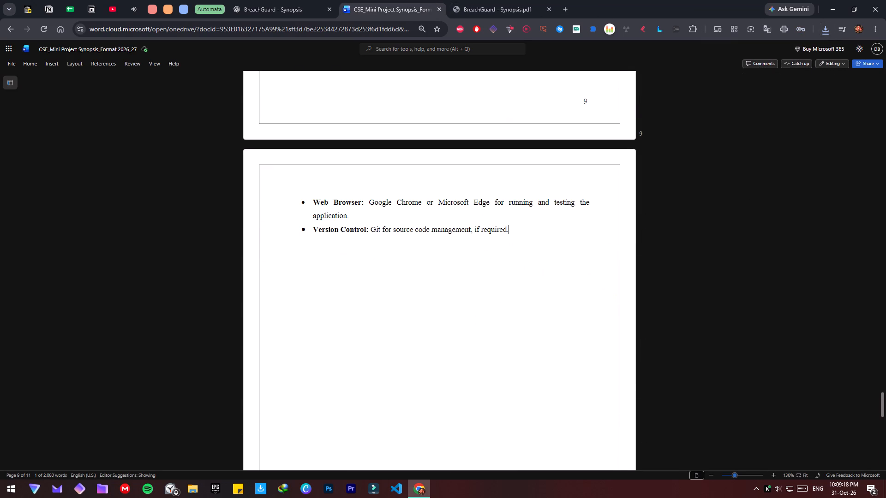
scroll(523, 235, up, 6)
click(421, 0)
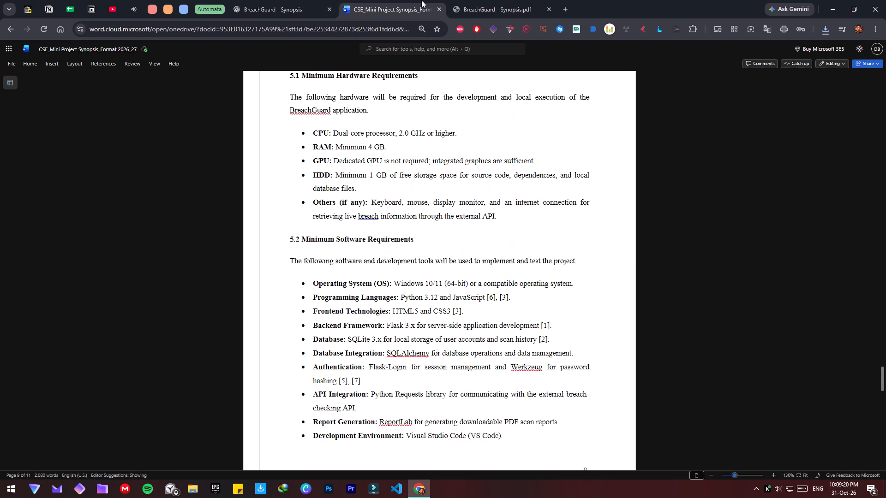
click(484, 0)
scroll(502, 155, up, 3)
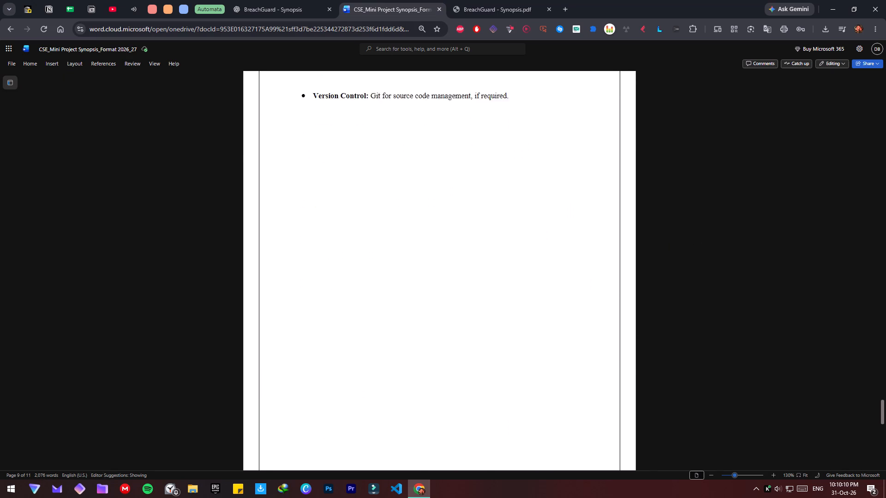
scroll(454, 265, down, 3)
click(406, 230)
key(Return)
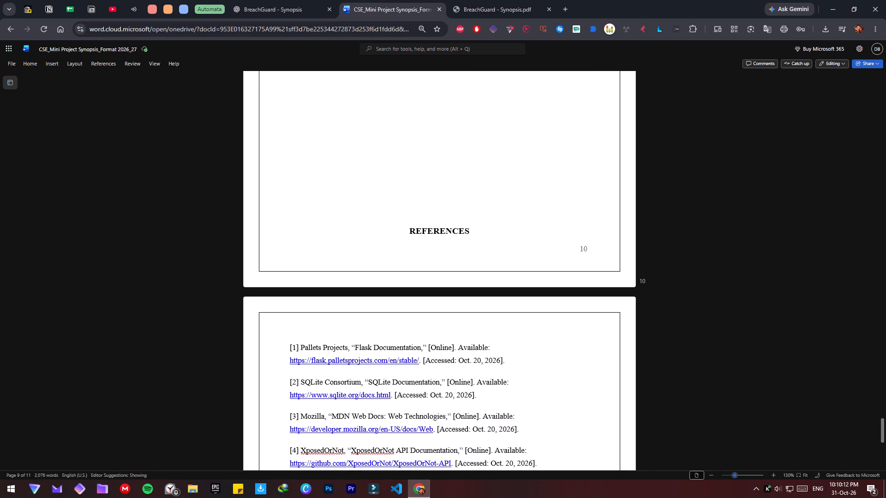
key(Return)
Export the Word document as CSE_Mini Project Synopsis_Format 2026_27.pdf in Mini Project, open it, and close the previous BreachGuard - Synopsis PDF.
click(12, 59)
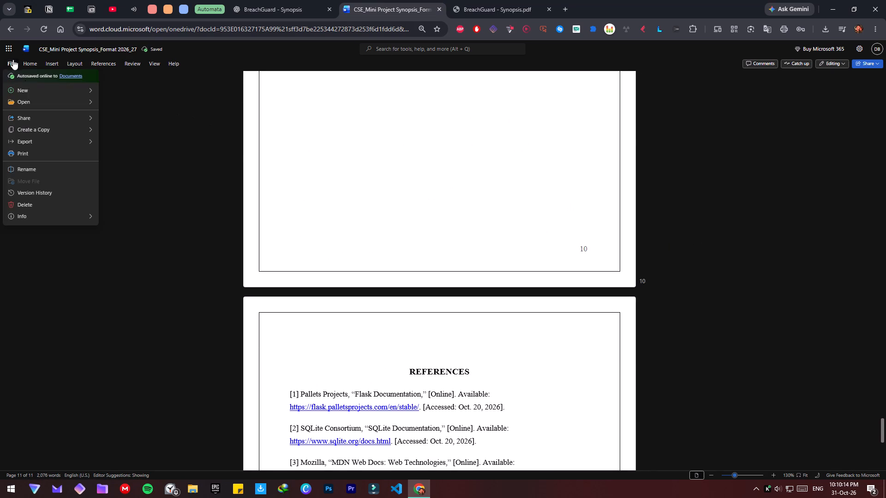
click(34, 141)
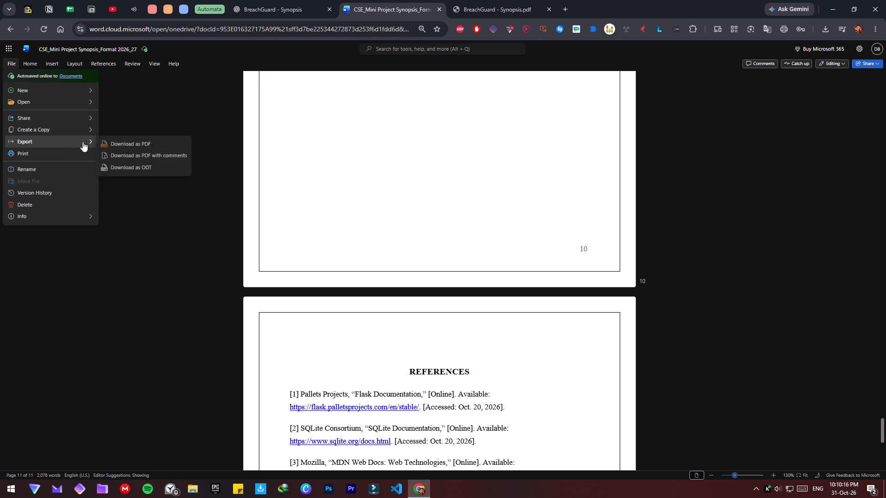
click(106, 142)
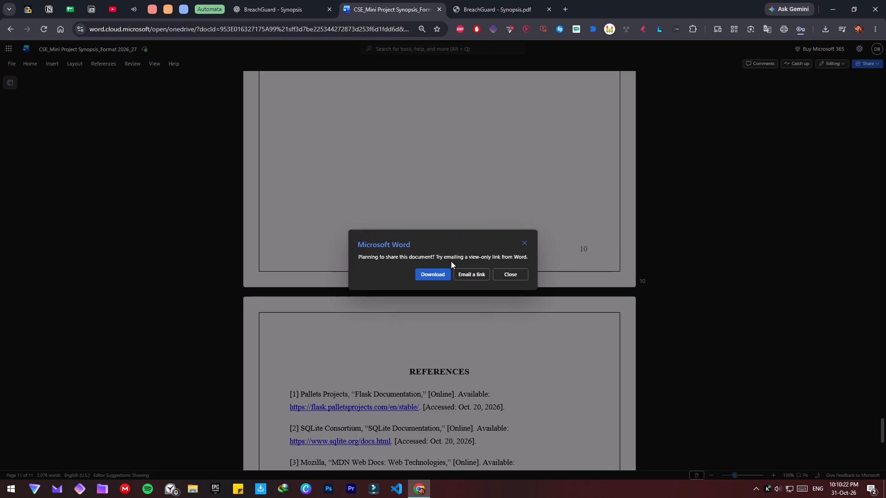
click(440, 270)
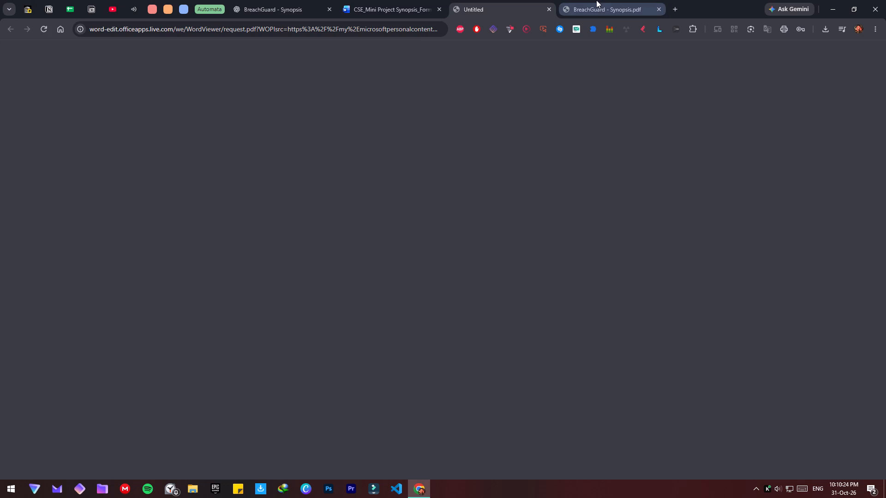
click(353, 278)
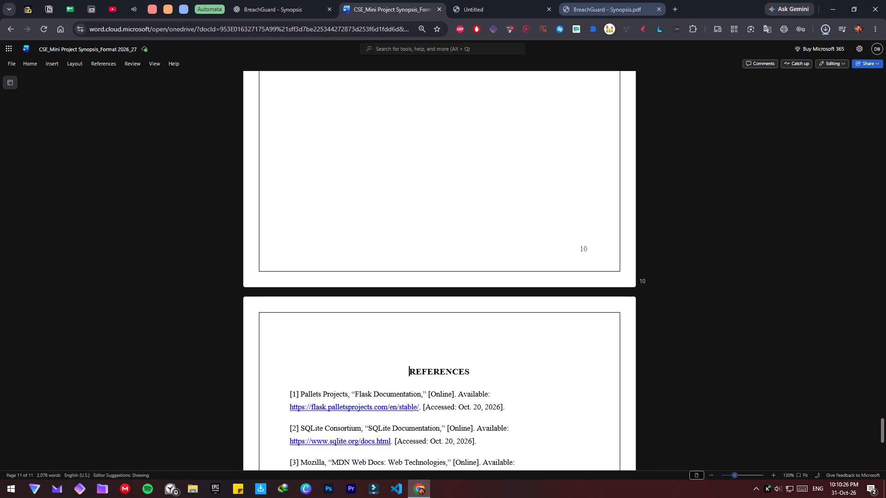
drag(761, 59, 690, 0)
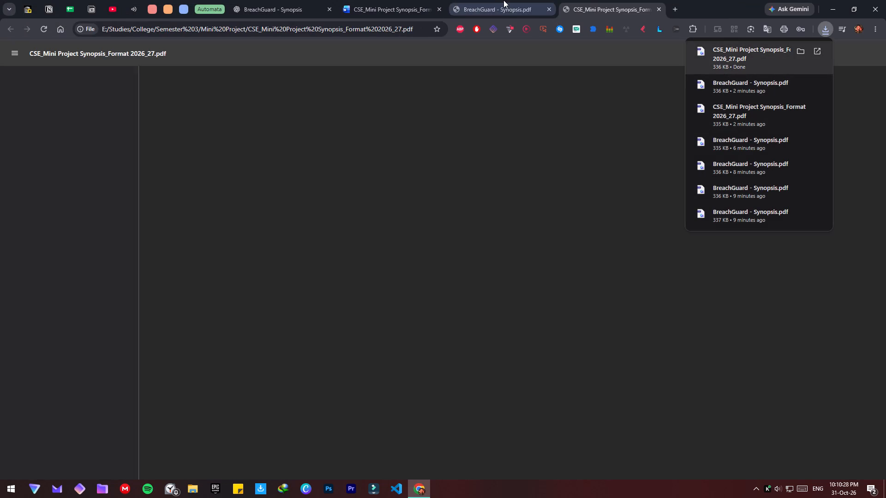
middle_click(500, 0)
Review the exported PDF's pages, examining the Tools / Technology Used section, page 10 and the REFERENCES heading's placement.
scroll(526, 182, down, 20)
scroll(526, 182, down, 7)
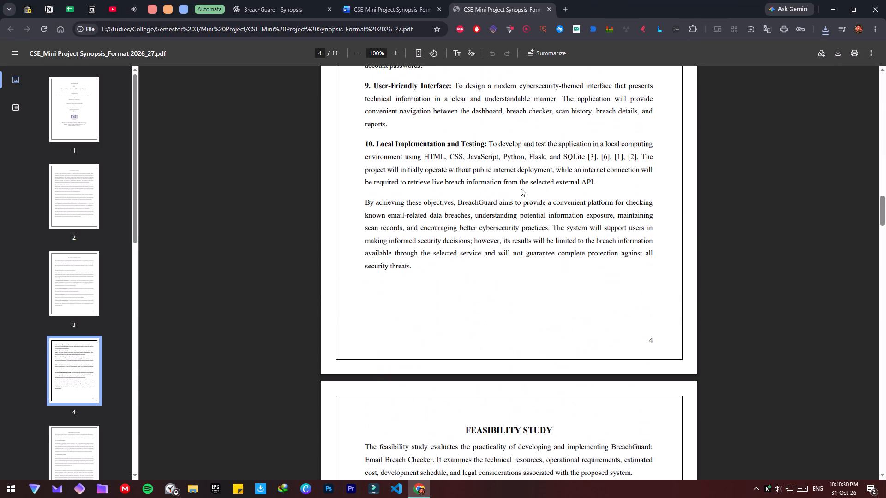
scroll(521, 188, up, 13)
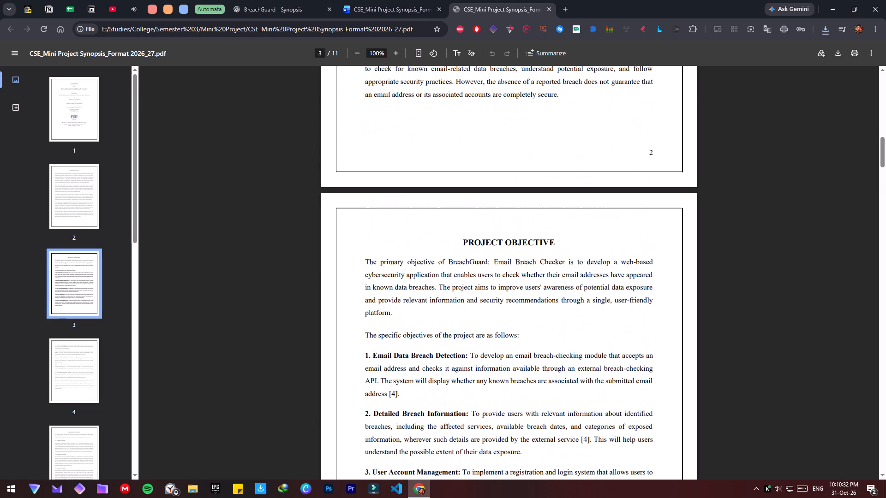
scroll(520, 188, up, 9)
scroll(520, 188, down, 3)
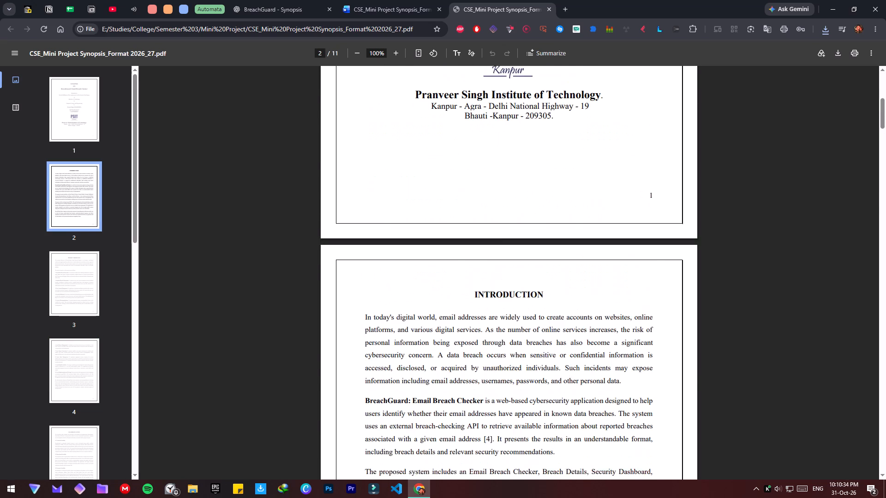
scroll(520, 188, down, 19)
scroll(520, 188, down, 2)
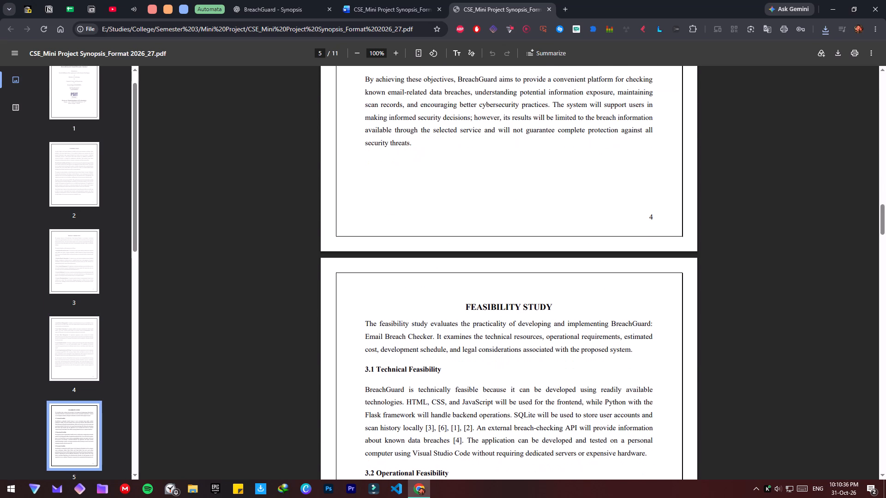
scroll(520, 188, down, 18)
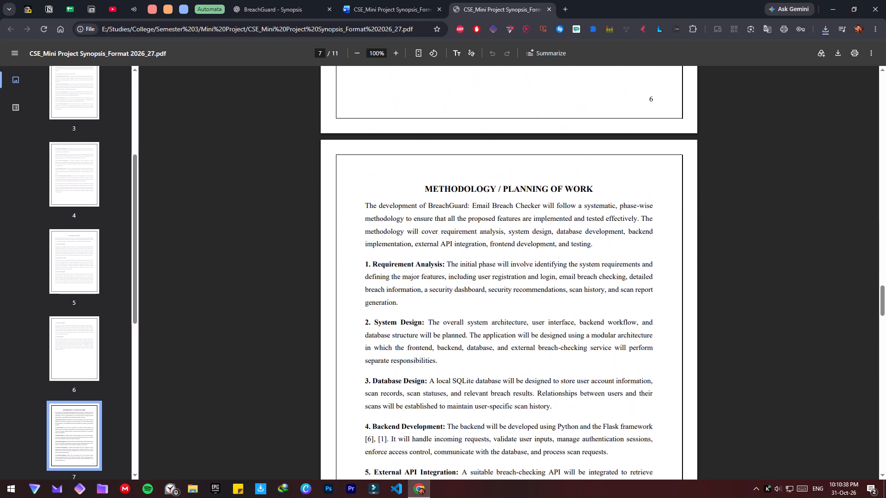
scroll(520, 188, down, 4)
scroll(520, 188, up, 4)
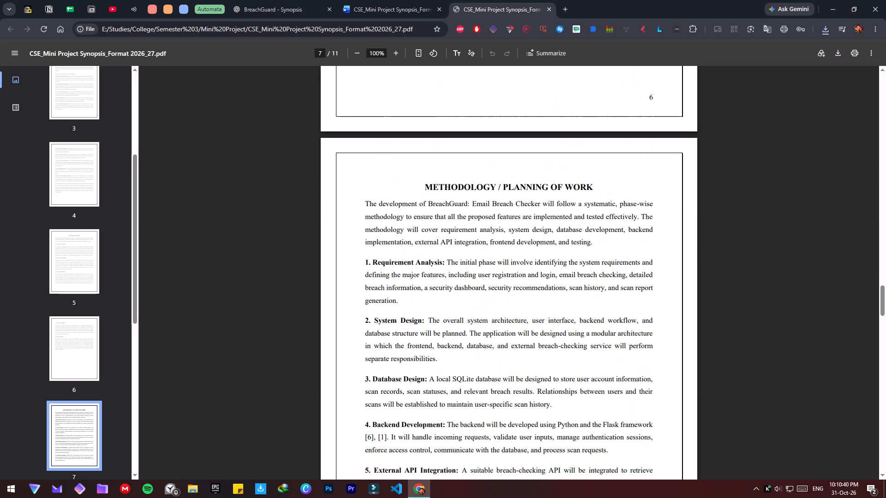
scroll(520, 188, down, 14)
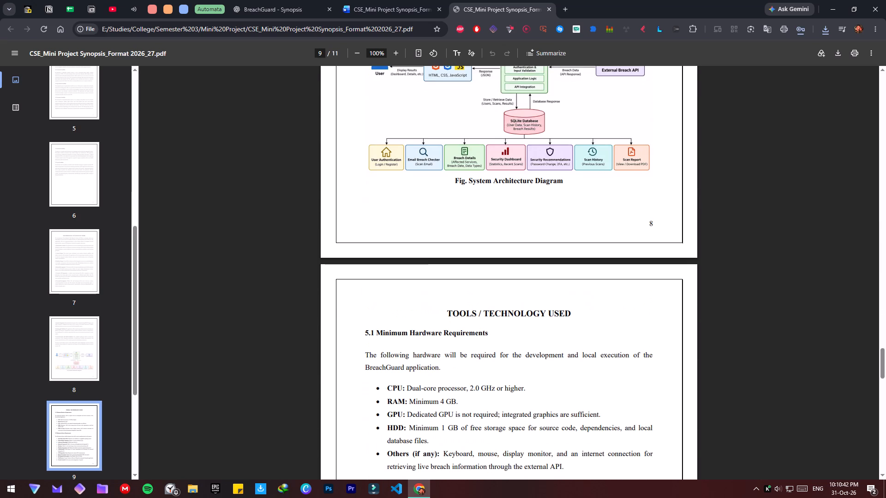
scroll(520, 188, down, 5)
scroll(520, 188, up, 1)
scroll(520, 188, down, 11)
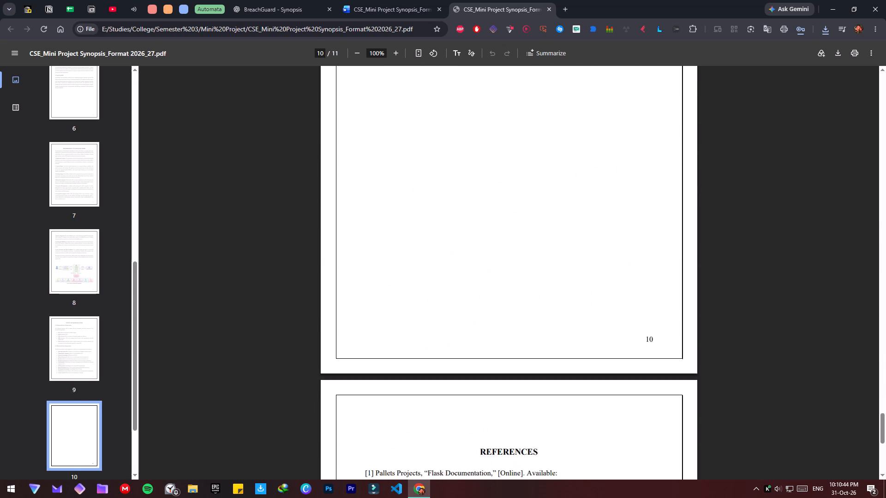
scroll(520, 188, down, 3)
scroll(520, 188, up, 2)
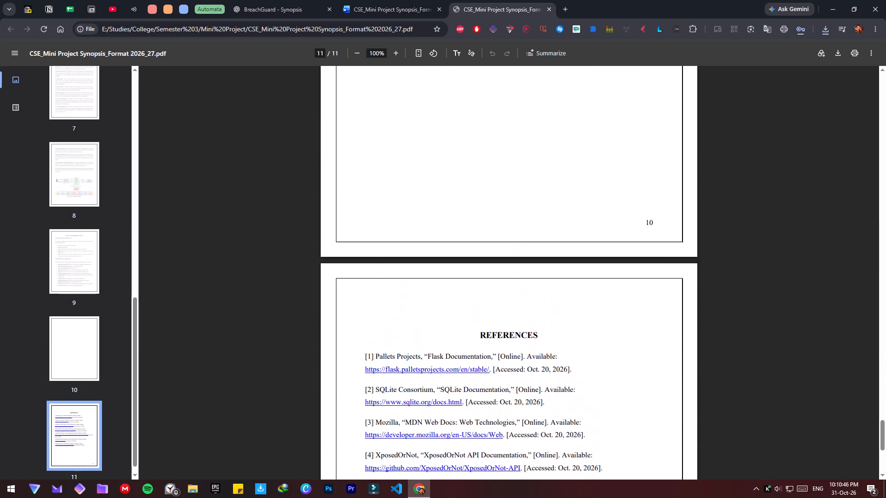
scroll(520, 188, down, 1)
scroll(520, 188, up, 2)
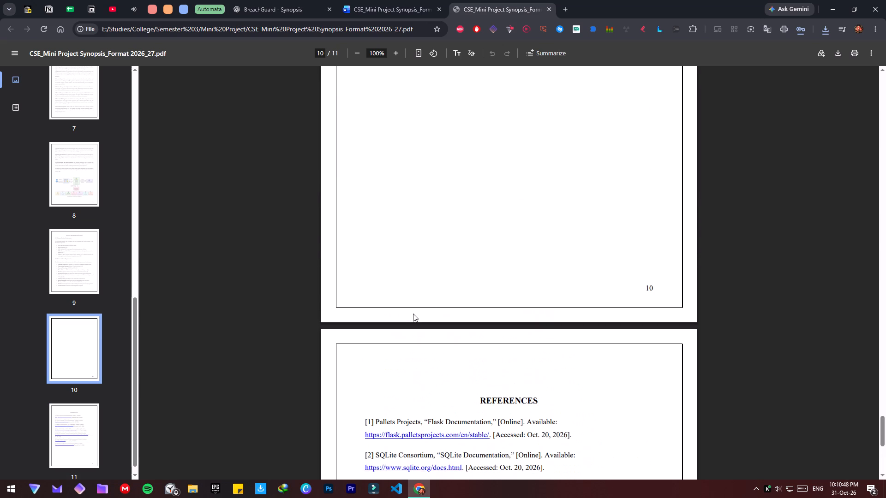
scroll(451, 237, up, 2)
scroll(447, 212, down, 3)
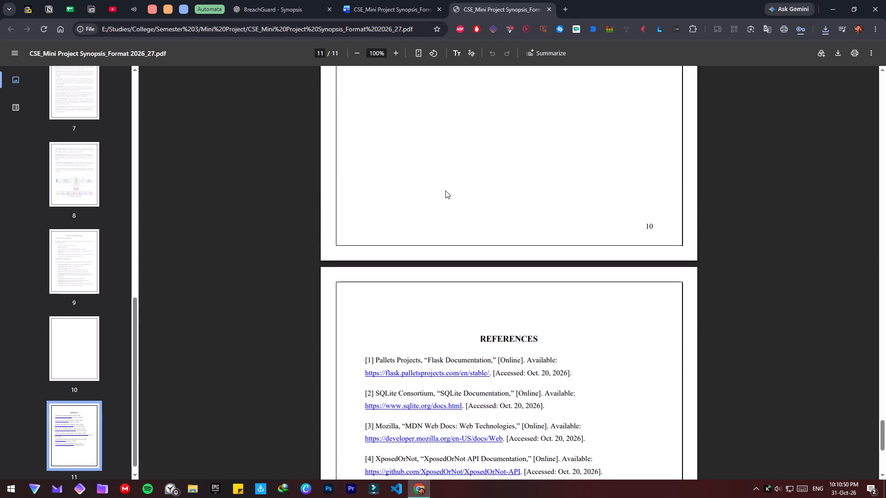
Close the exported PDF and remove the two blank lines before the REFERENCES heading in Word.
click(407, 0)
middle_click(491, 0)
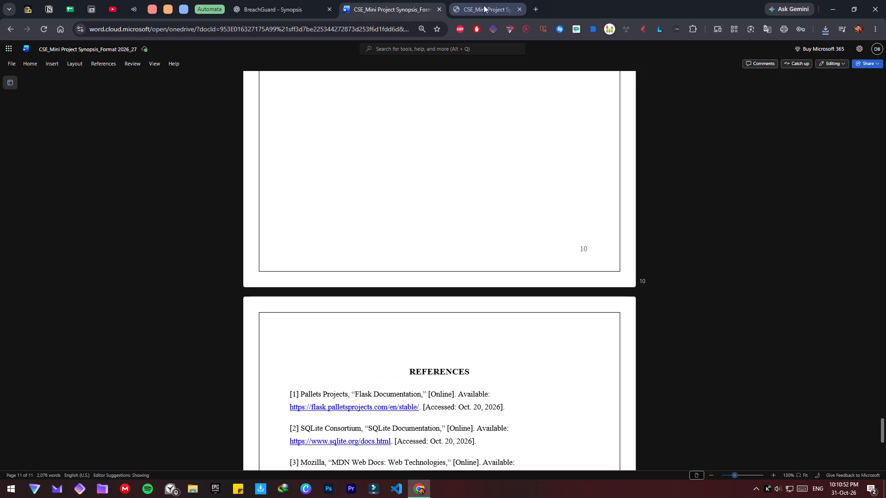
key(BackSpace)
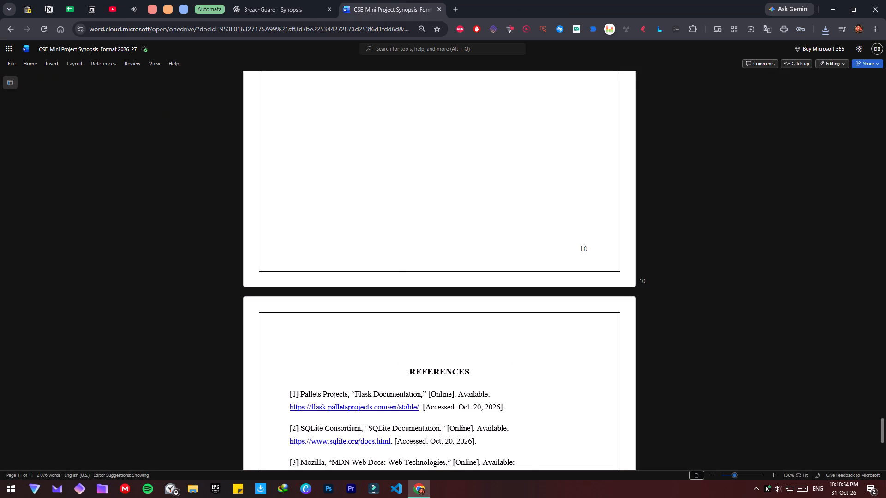
key(BackSpace)
scroll(467, 287, up, 4)
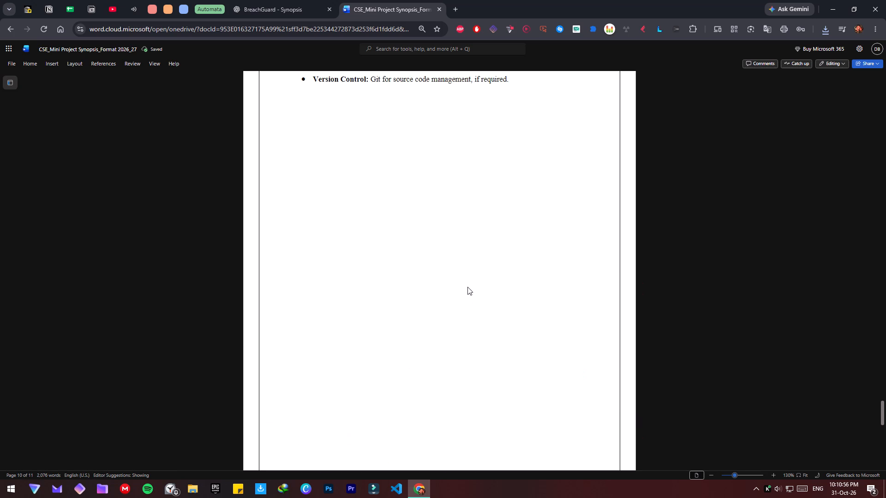
scroll(467, 287, up, 3)
scroll(467, 287, down, 7)
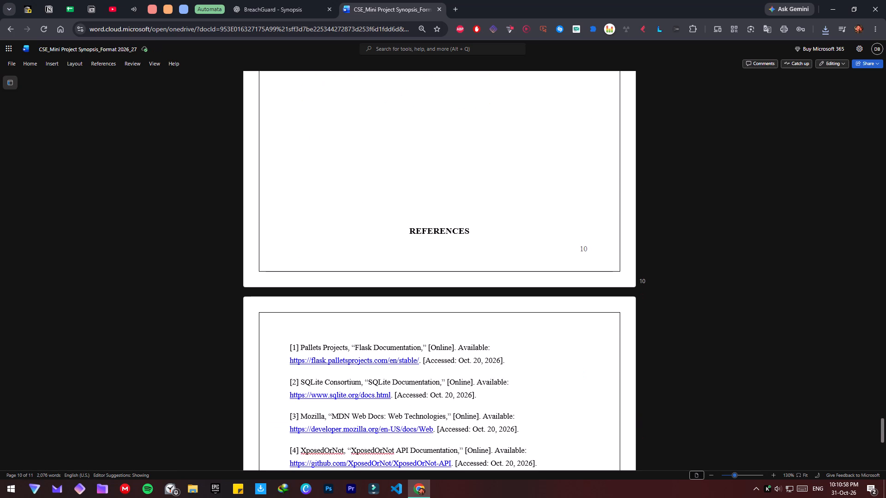
Start a PDF download of the Word document and delete CSE_Mini Project Synopsis_Format 2026_27.pdf from the Mini Project folder.
click(52, 67)
click(11, 63)
click(25, 142)
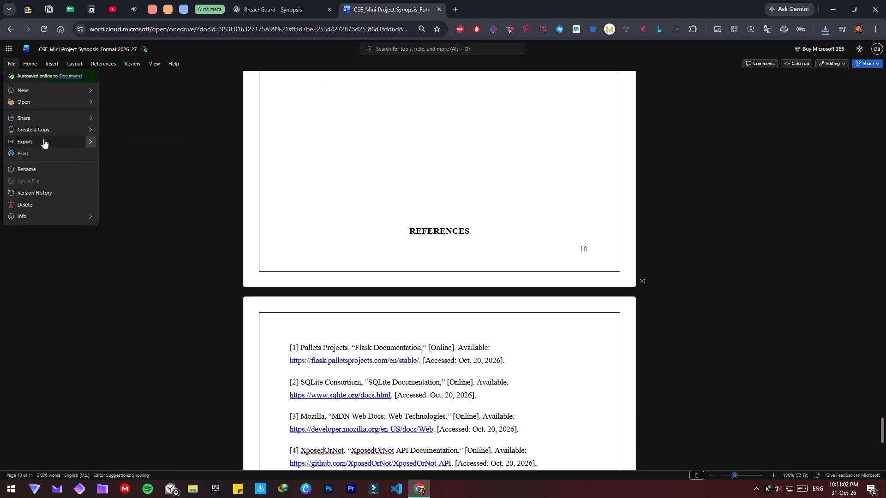
click(94, 141)
click(114, 139)
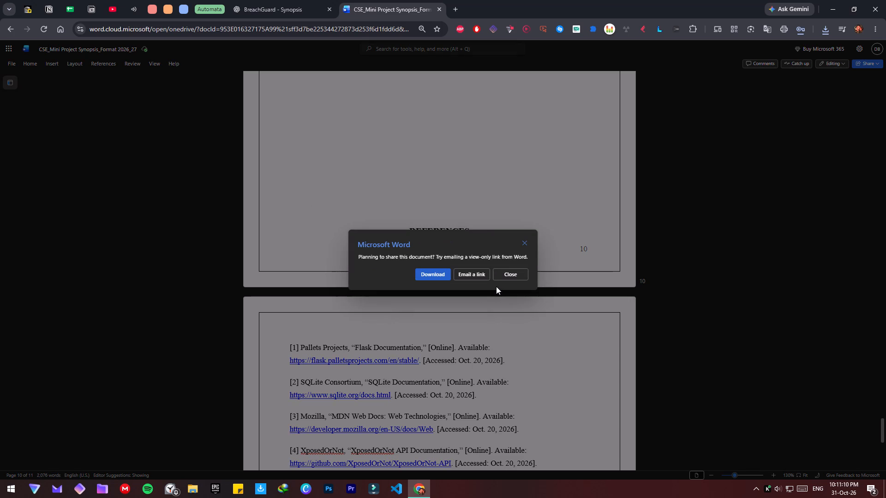
click(429, 277)
key(F1)
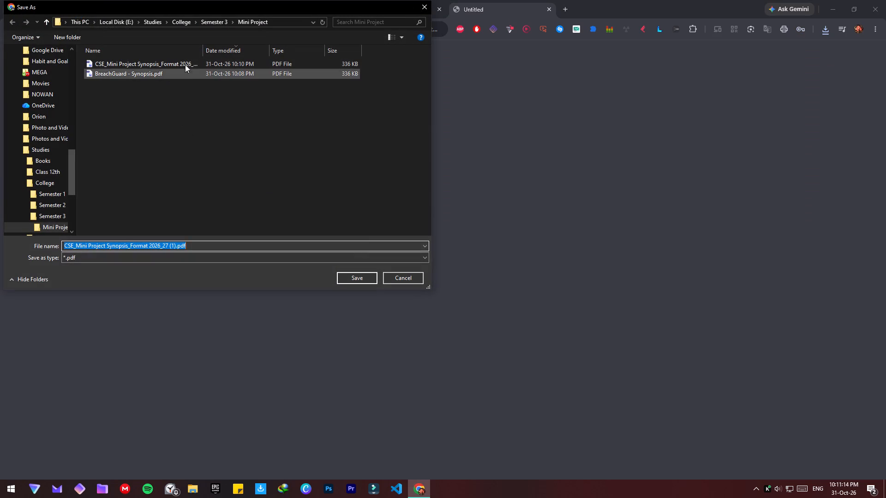
click(188, 63)
key(Delete)
Save the download over the existing BreachGuard - Synopsis.pdf in Mini Project and open the PDF.
click(159, 67)
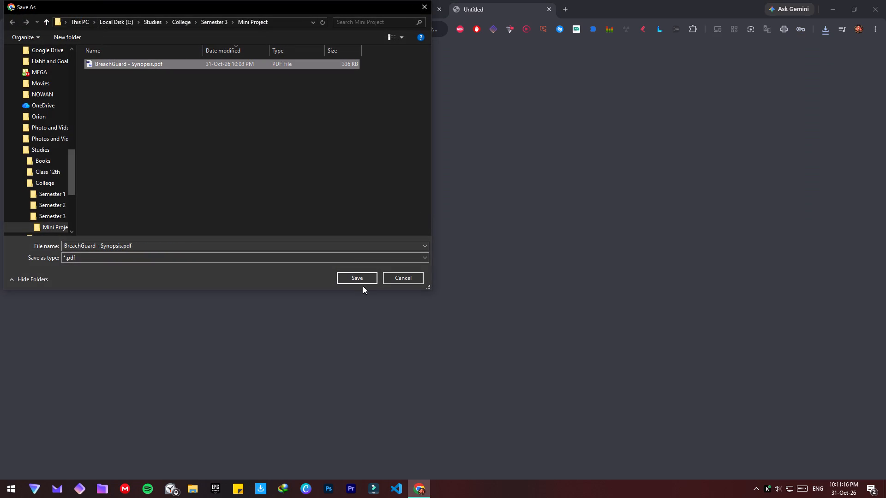
click(360, 276)
click(456, 245)
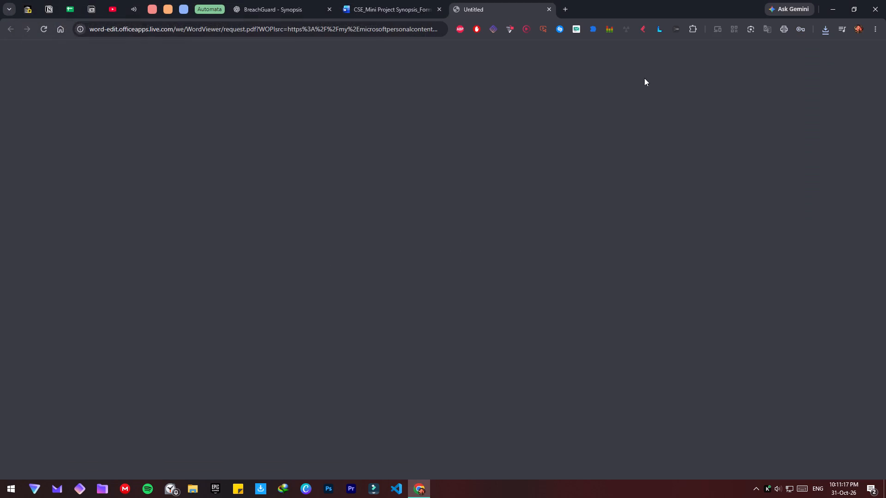
drag(716, 59, 631, 0)
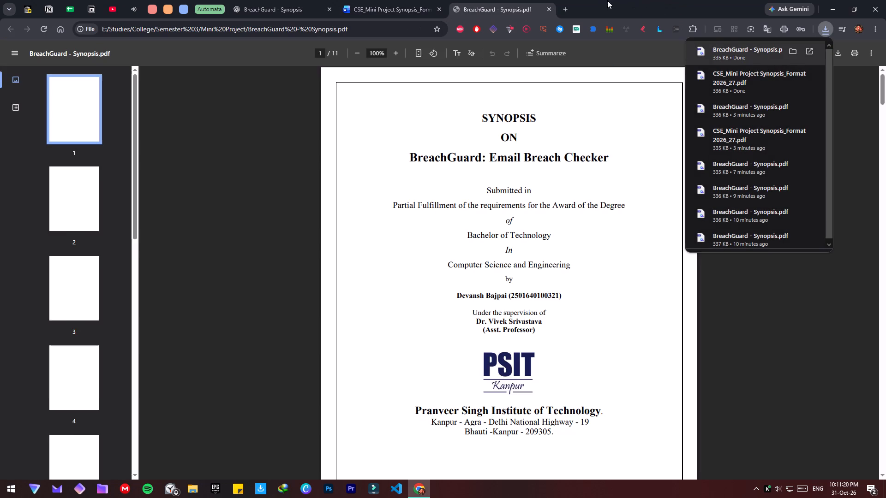
Review the re-exported BreachGuard - Synopsis PDF, examining the section layout and where the REFERENCES heading sits relative to its list.
scroll(556, 219, down, 7)
scroll(558, 228, up, 1)
scroll(558, 228, down, 7)
scroll(558, 227, up, 2)
scroll(558, 227, down, 14)
scroll(559, 226, up, 1)
scroll(559, 226, down, 6)
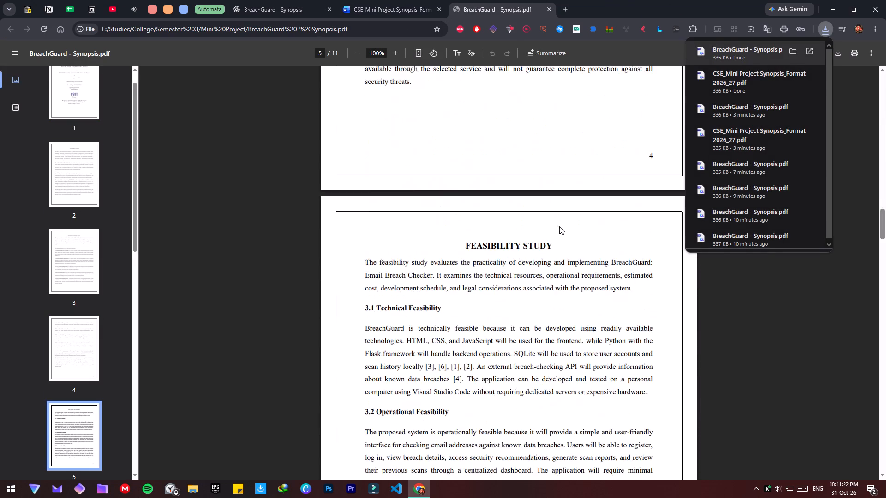
scroll(559, 226, down, 9)
click(559, 226)
scroll(559, 226, down, 11)
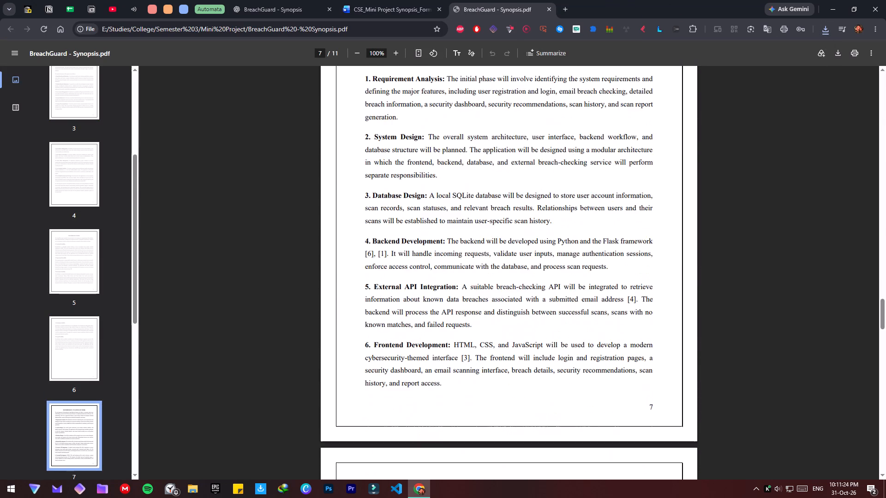
scroll(559, 226, down, 14)
scroll(559, 226, down, 9)
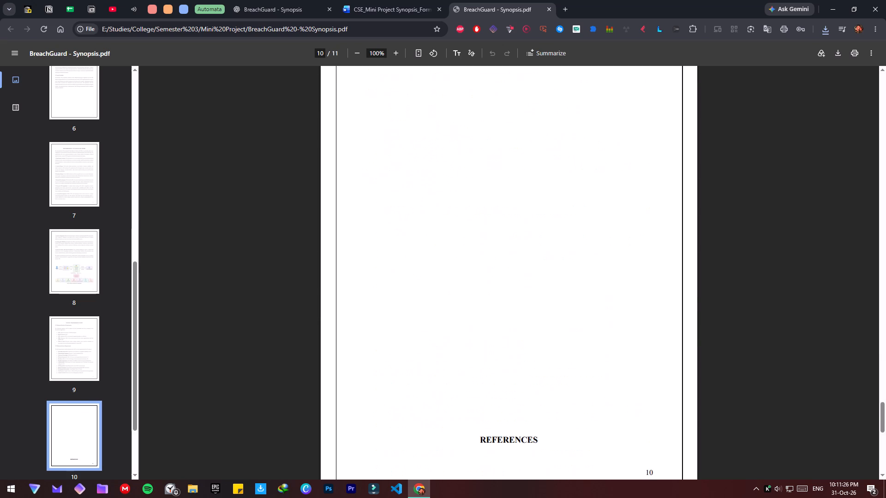
scroll(559, 226, down, 5)
scroll(559, 226, up, 4)
scroll(559, 226, down, 3)
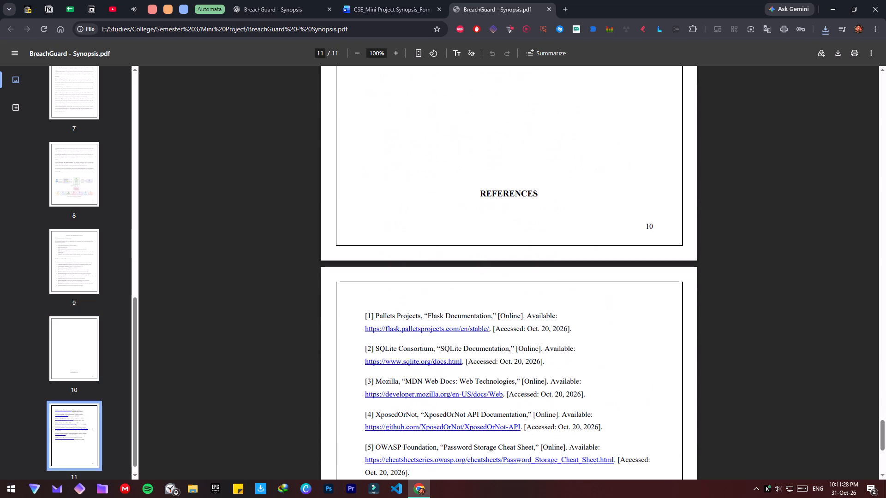
scroll(536, 226, up, 9)
scroll(536, 226, down, 9)
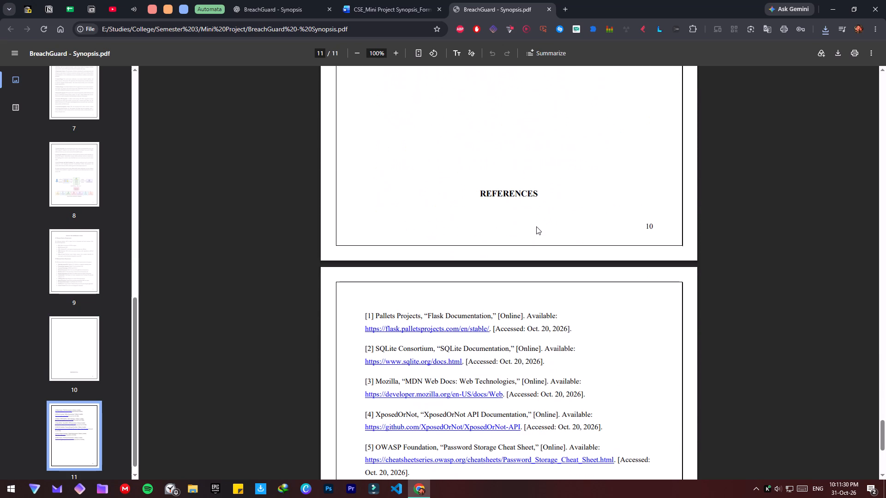
Return to the Word document and remove the blank lines before REFERENCES, placing the heading on its own line directly below the Version Control bullet.
click(395, 0)
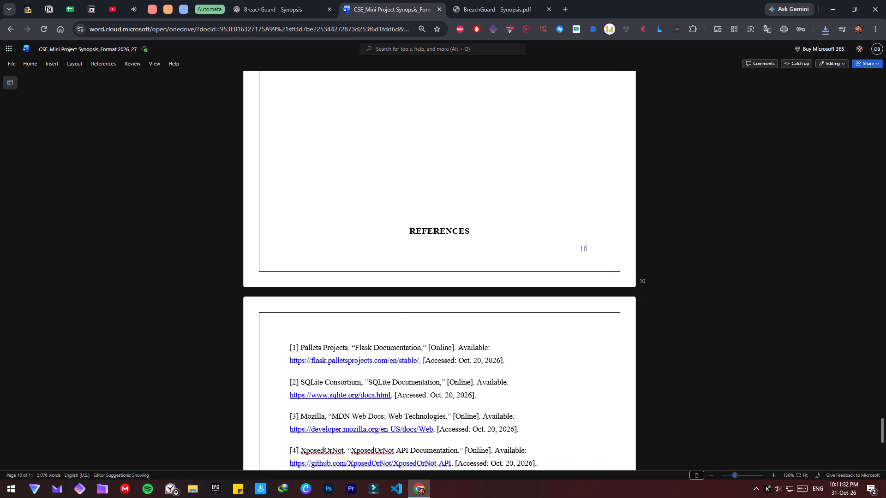
scroll(430, 214, up, 4)
key(BackSpace)
key(BackSpace)
key(BackSpace)
key(BackSpace)
key(BackSpace)
key(BackSpace)
key(BackSpace)
key(BackSpace)
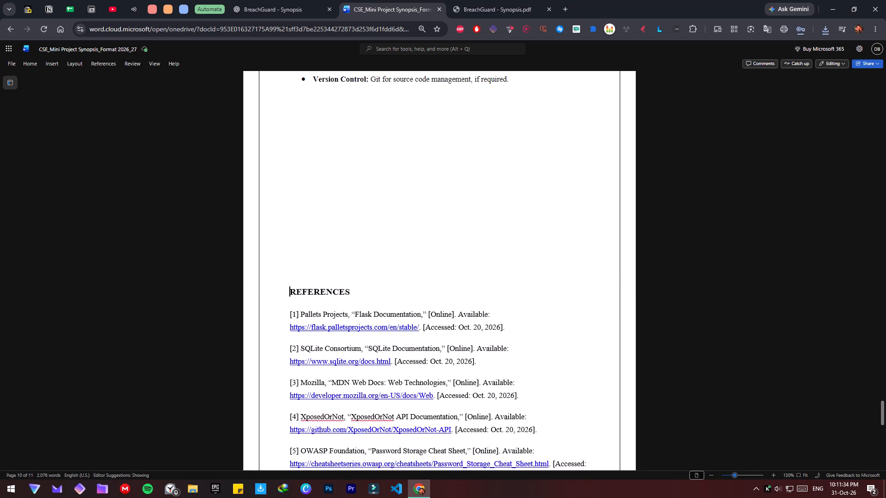
key(BackSpace)
key(BackSpace)
key(BackSpace)
key(BackSpace)
key(BackSpace)
key(BackSpace)
key(BackSpace)
key(BackSpace)
key(BackSpace)
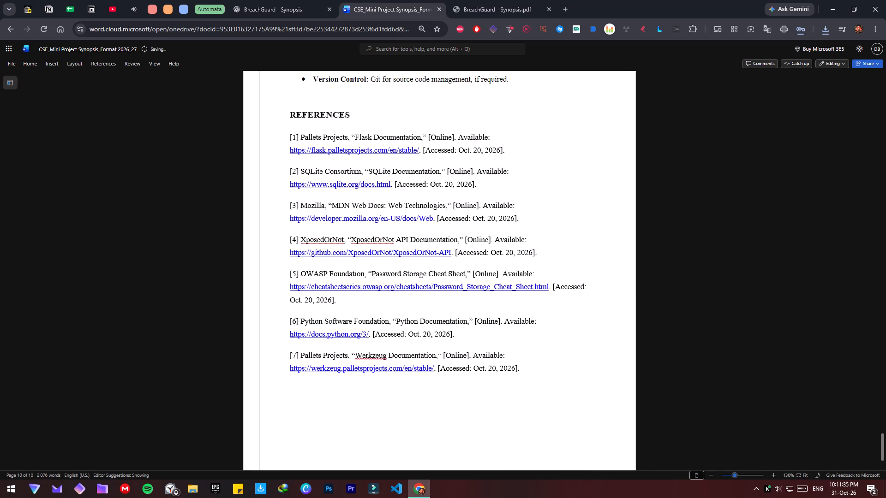
key(BackSpace)
key(BackSpace)
key(BackSpace)
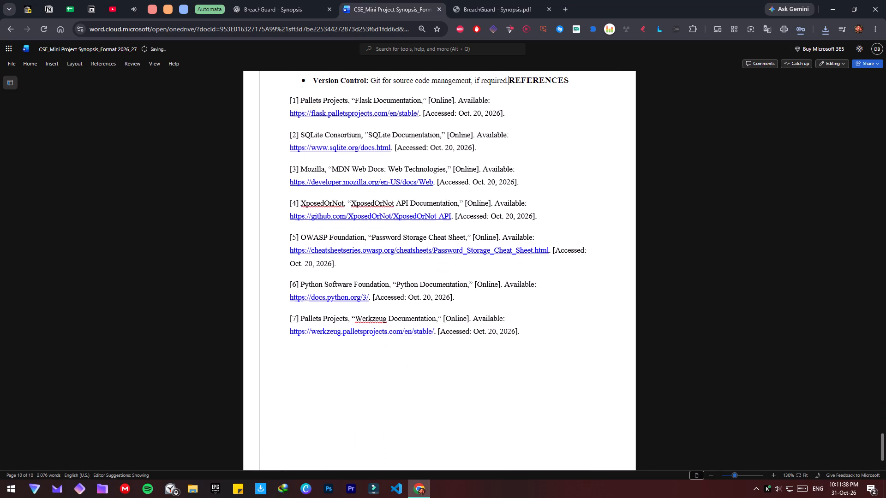
key(Return)
key(BackSpace)
key(BackSpace)
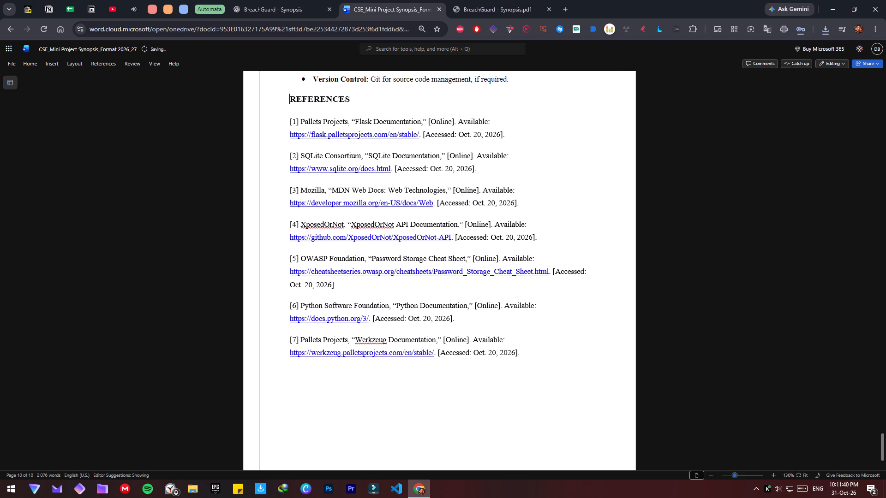
Centre the REFERENCES heading above the citation list.
triple_click(323, 94)
key(ctrl+e)
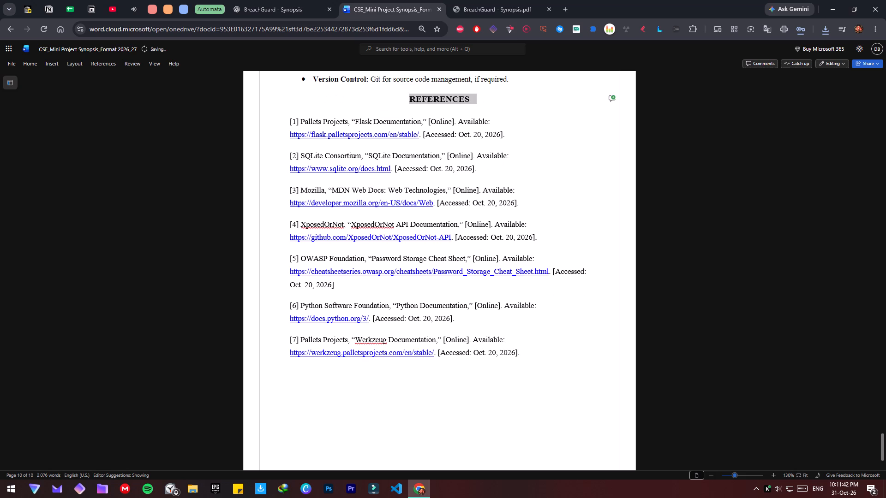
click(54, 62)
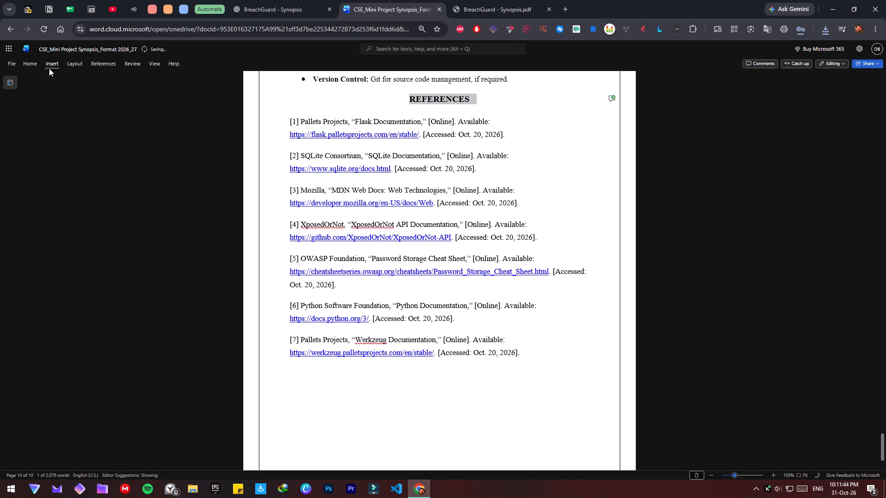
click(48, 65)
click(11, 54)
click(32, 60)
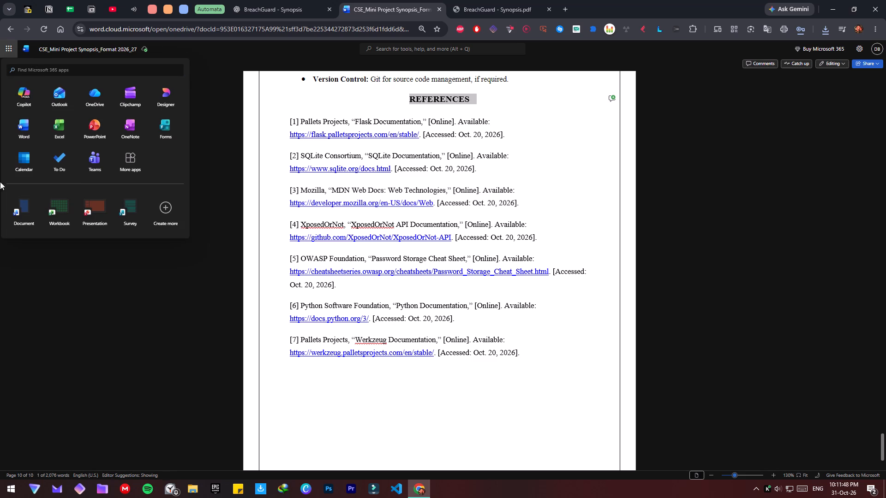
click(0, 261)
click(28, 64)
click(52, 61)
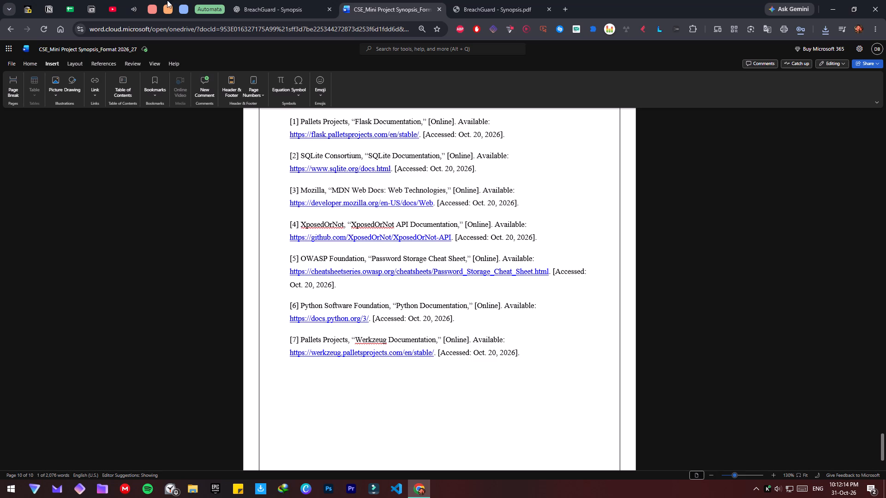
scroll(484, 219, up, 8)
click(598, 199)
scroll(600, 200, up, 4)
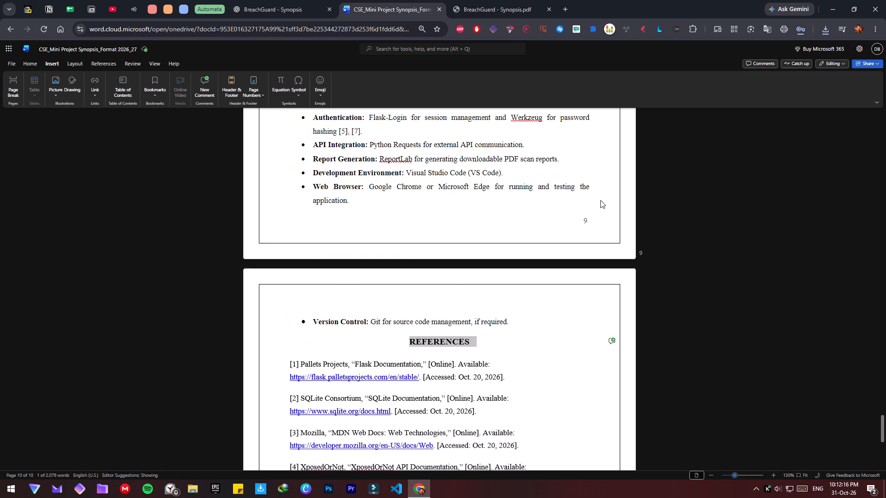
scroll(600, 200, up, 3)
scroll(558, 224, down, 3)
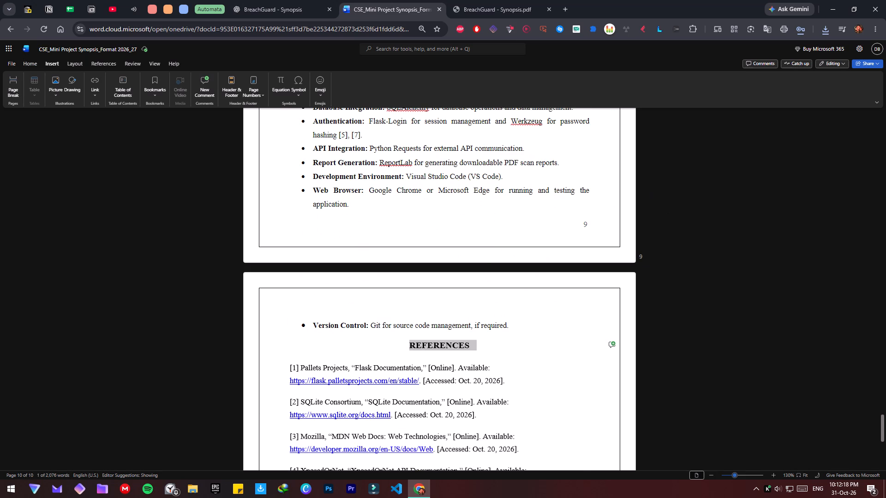
Deselect the REFERENCES heading and start a PDF download of the corrected synopsis document.
click(524, 355)
click(17, 62)
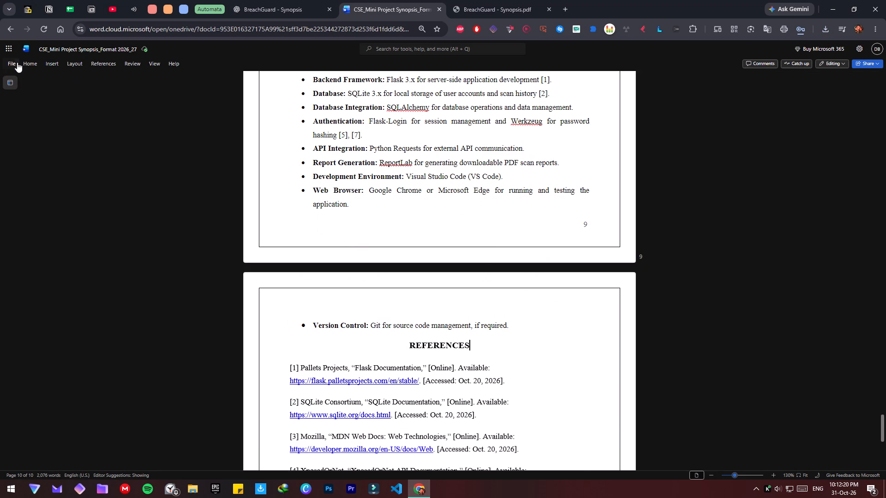
click(125, 143)
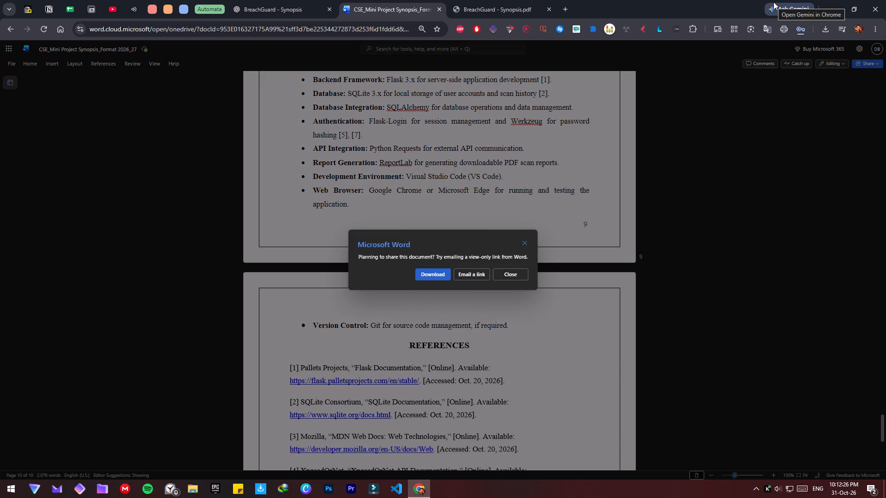
key(F2)
click(429, 272)
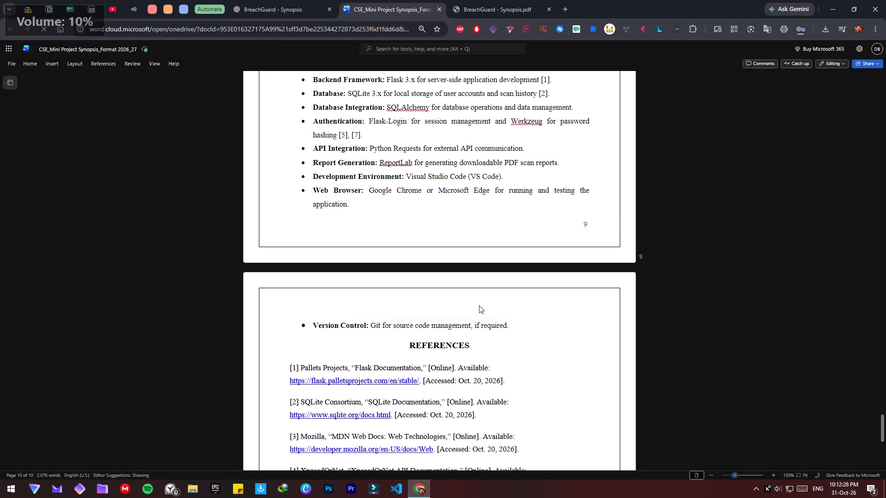
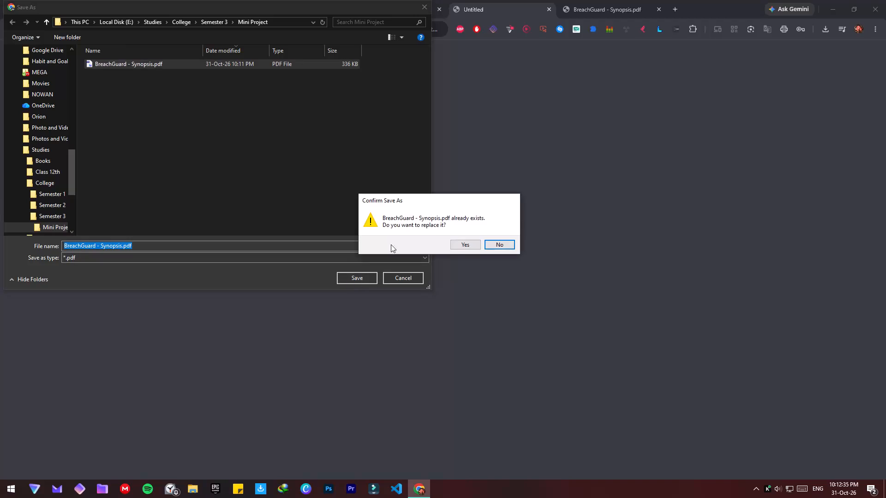
Overwrite BreachGuard - Synopsis.pdf in the Mini Project folder with the new export, open it in the browser and close the leftover tab.
click(454, 254)
click(466, 247)
key(F1)
drag(734, 57, 683, 0)
middle_click(515, 0)
scroll(545, 160, down, 18)
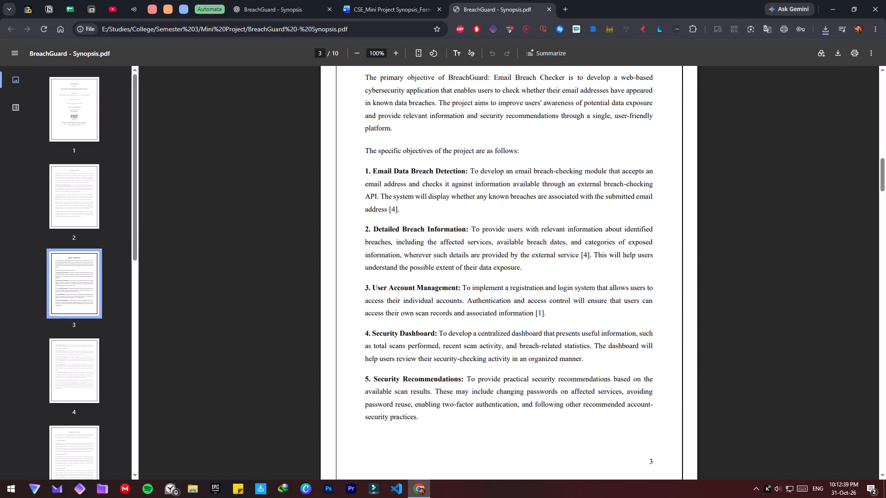
scroll(532, 188, up, 1)
scroll(532, 188, down, 2)
scroll(532, 188, down, 20)
scroll(532, 188, down, 19)
scroll(531, 189, up, 1)
scroll(531, 189, down, 2)
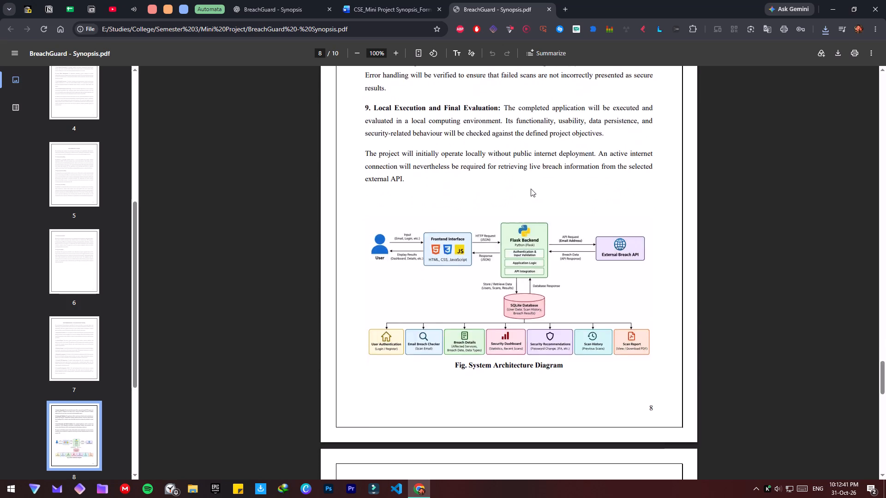
scroll(531, 189, down, 14)
scroll(531, 188, up, 6)
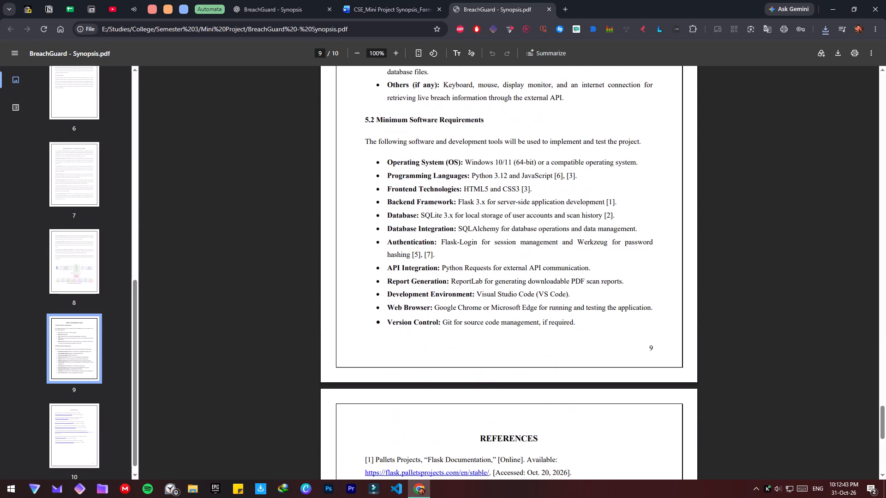
scroll(531, 188, up, 7)
scroll(531, 188, down, 6)
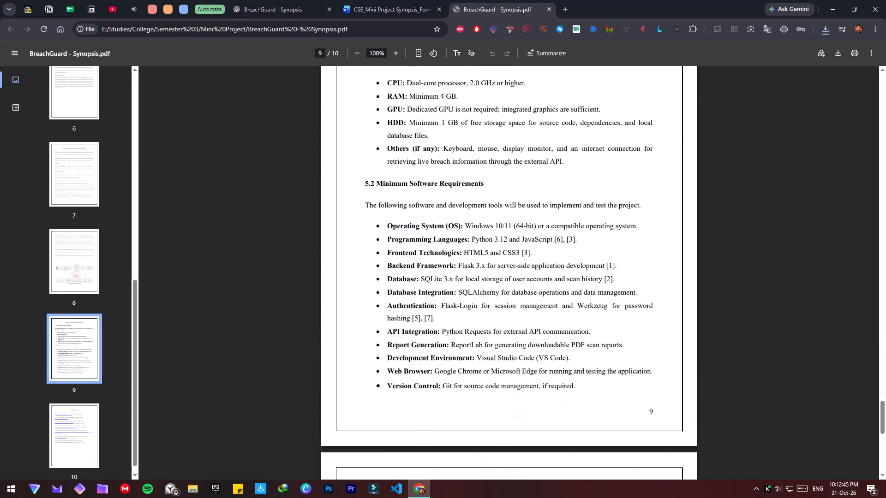